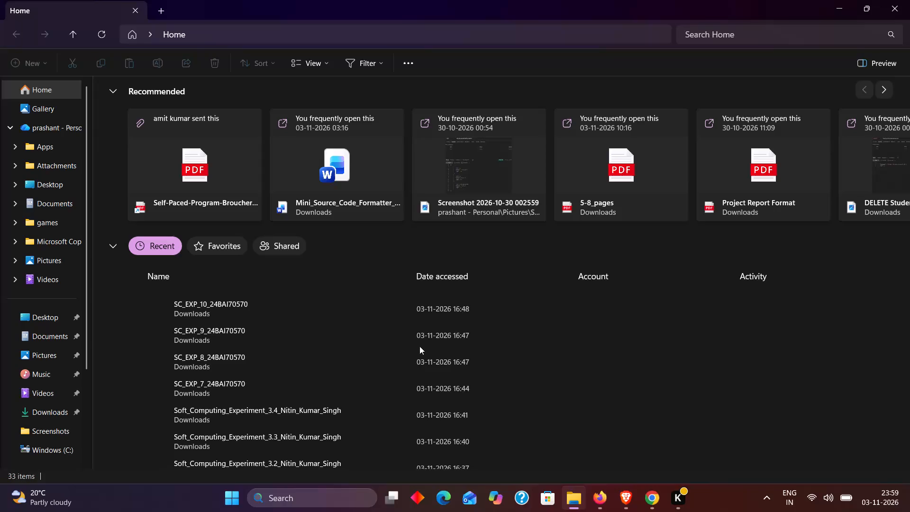
Open the Project_Report Word document in Downloads from the list of recent files.
scroll(231, 312, "down", 3)
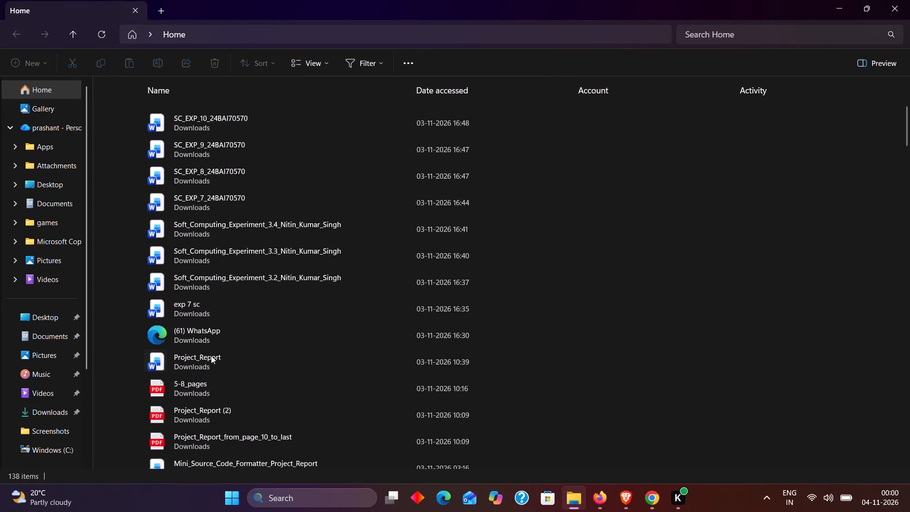
scroll(211, 356, "down", 1)
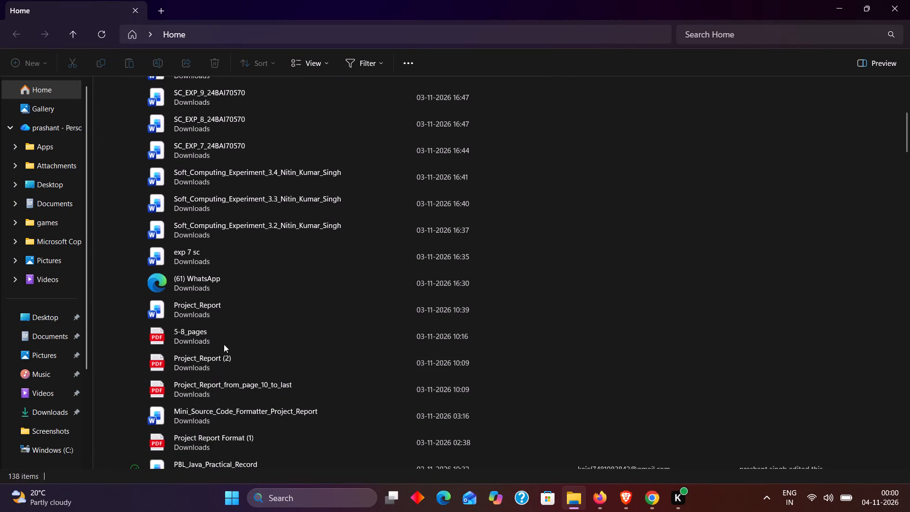
double_click(226, 311)
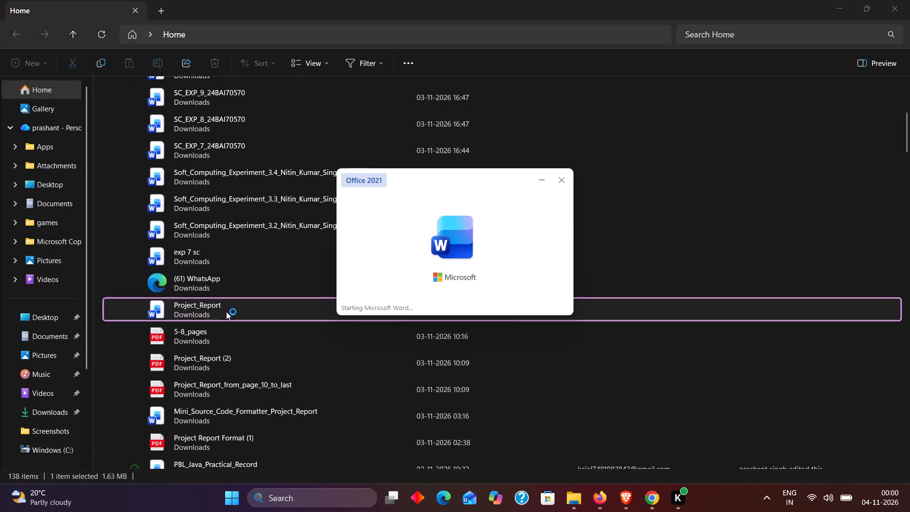
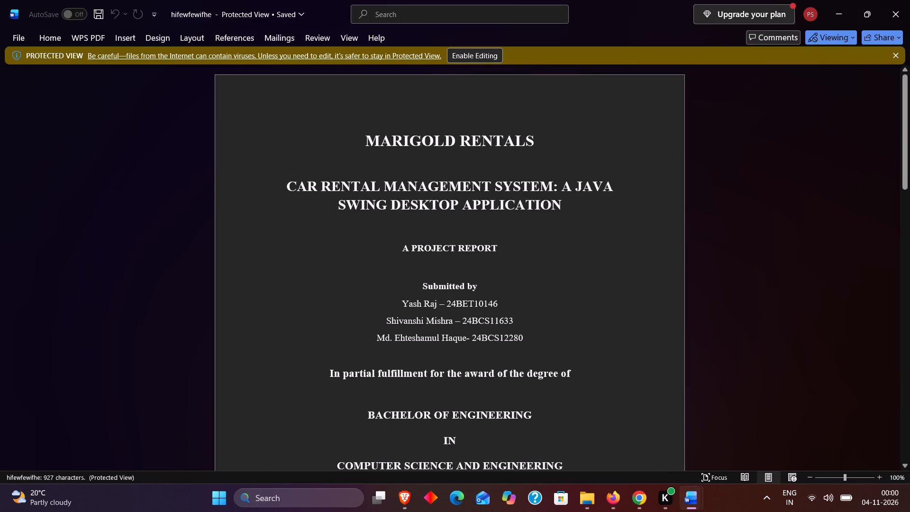
Look over the Marigold Rentals project report, checking the title page's title, submission details, degree, university logo and date.
scroll(374, 249, "down", 2)
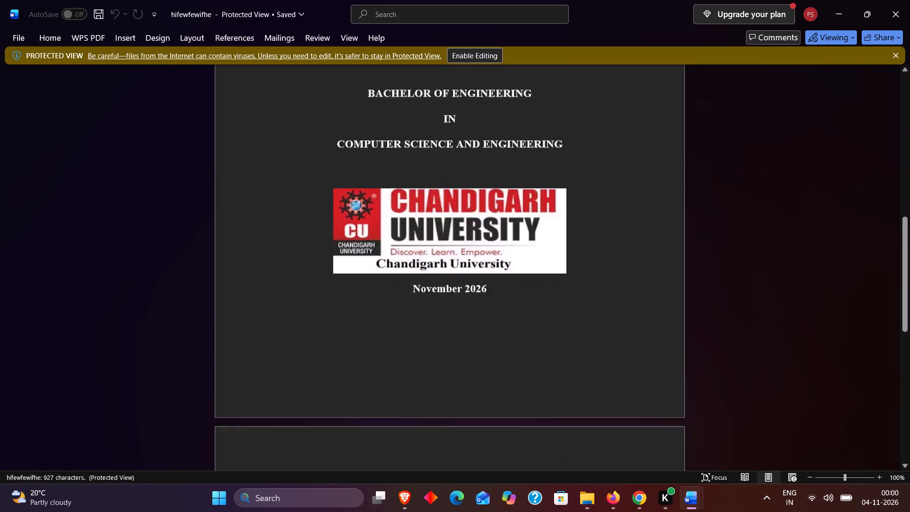
scroll(374, 249, "down", 2)
scroll(374, 249, "up", 3)
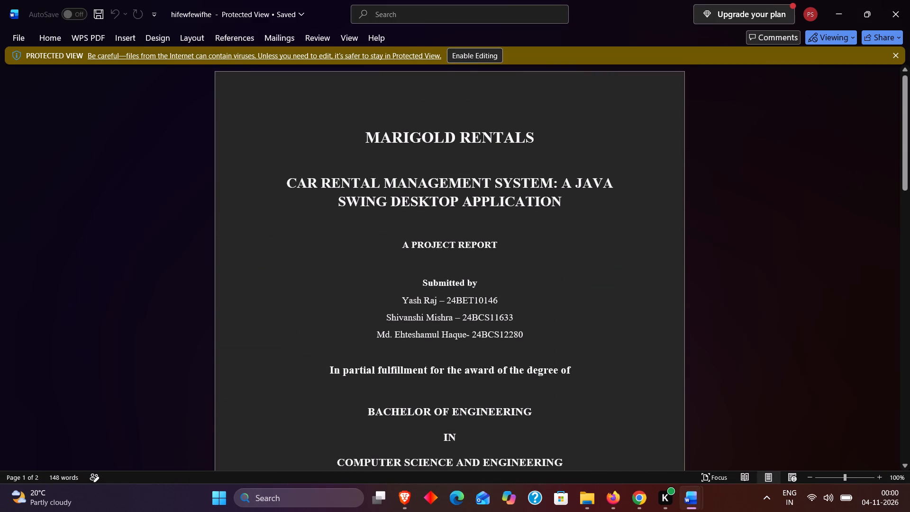
scroll(479, 242, "down", 4)
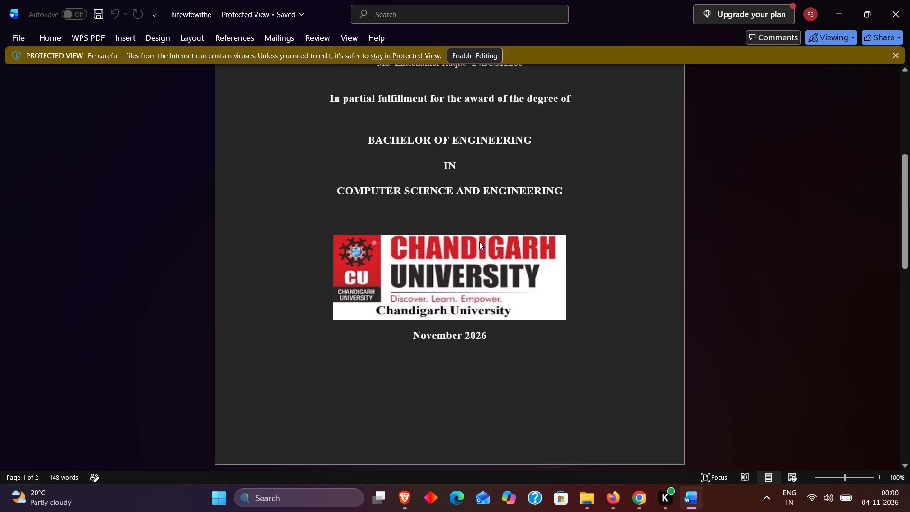
scroll(479, 242, "down", 3)
scroll(479, 242, "up", 3)
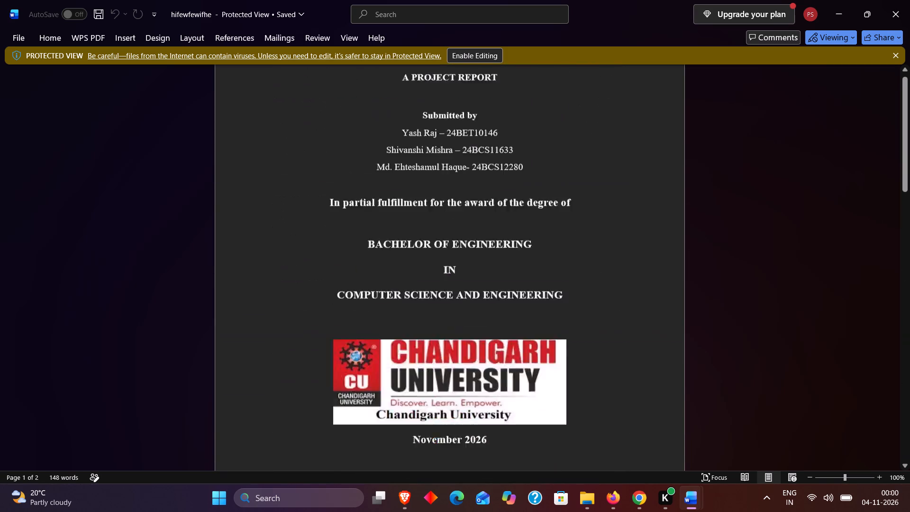
scroll(479, 242, "up", 2)
scroll(479, 242, "down", 2)
scroll(479, 242, "up", 1)
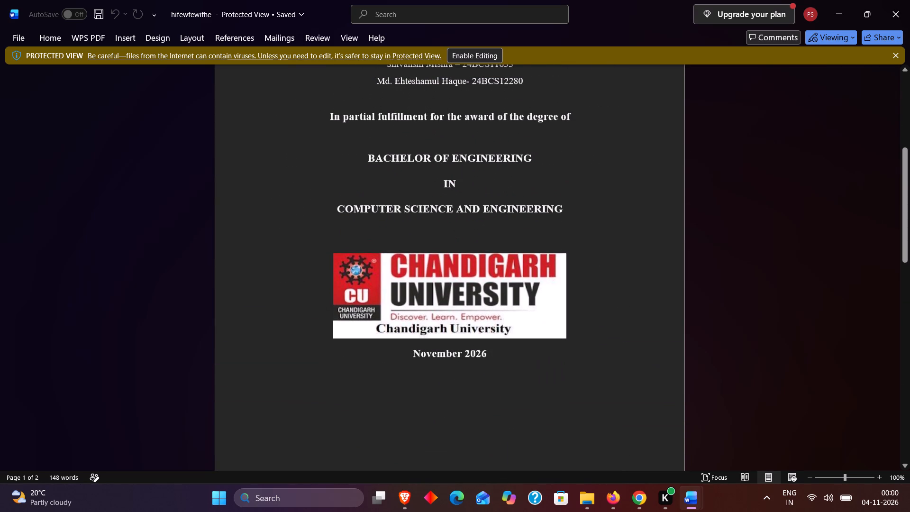
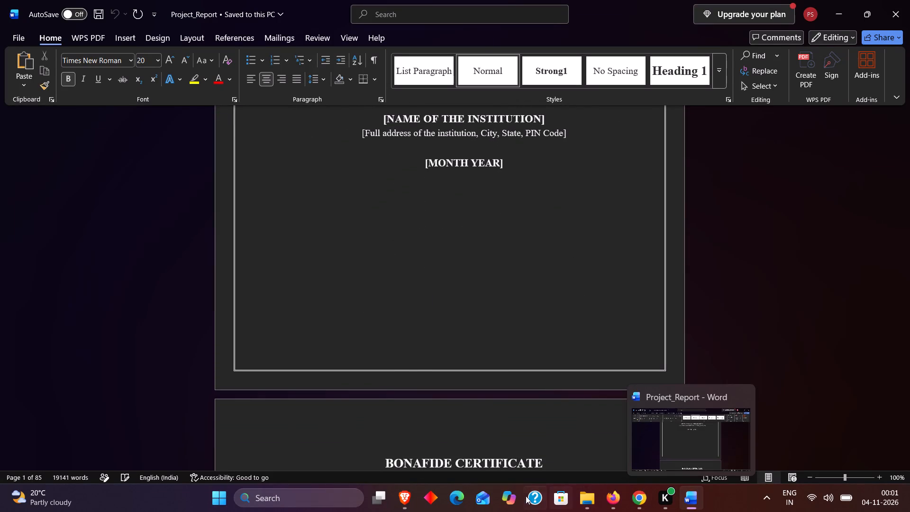
Open the hifewfewifhe Word document, copy its entire contents, and return to Project_Report.
left_click(577, 504)
double_click(251, 311)
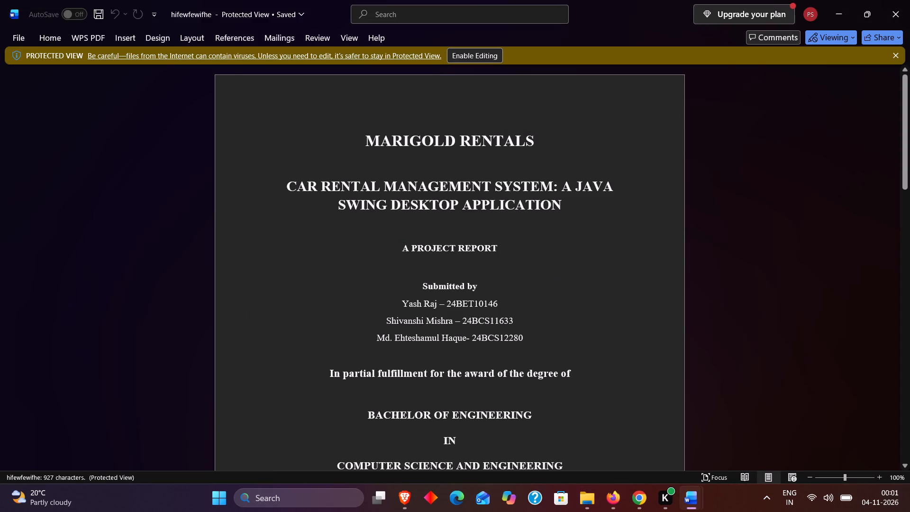
scroll(487, 274, "down", 4)
scroll(441, 274, "up", 1)
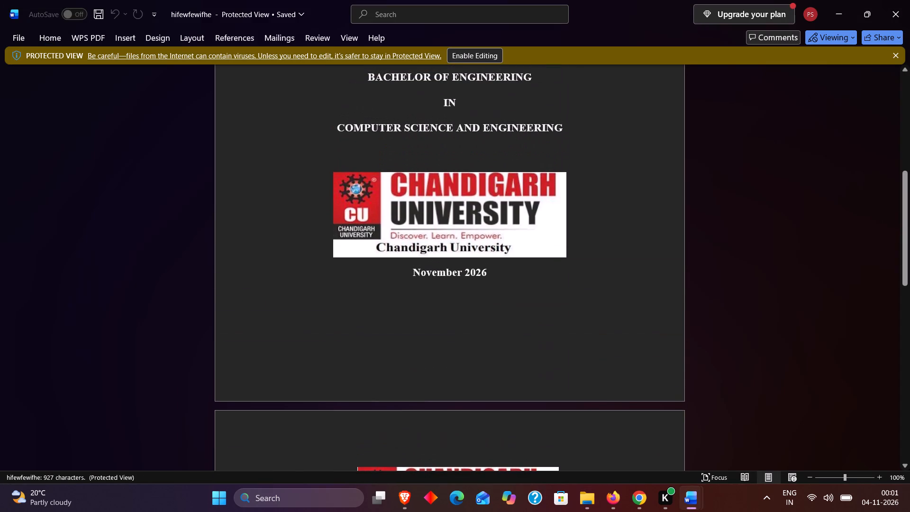
left_click_drag(332, 163, 560, 241)
left_click(560, 241)
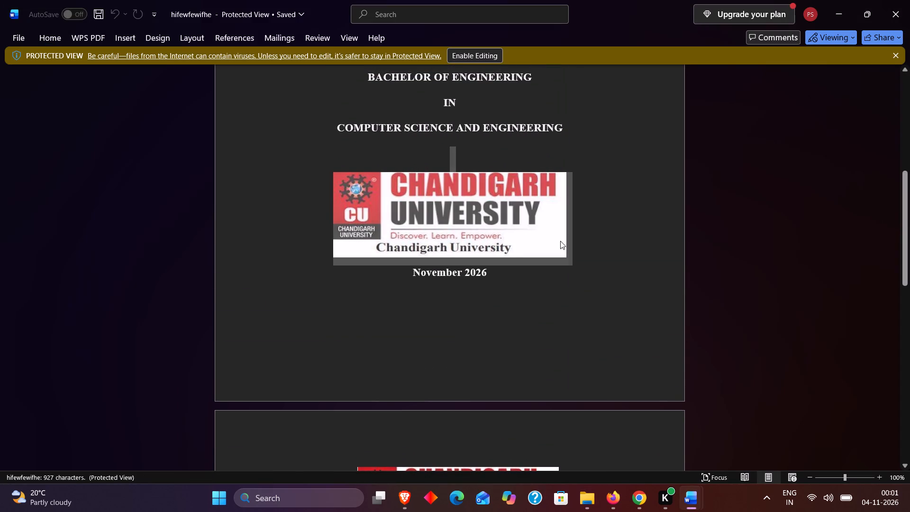
scroll(560, 241, "up", 1)
left_click(560, 241)
left_click(560, 241)
key("ctrl+a")
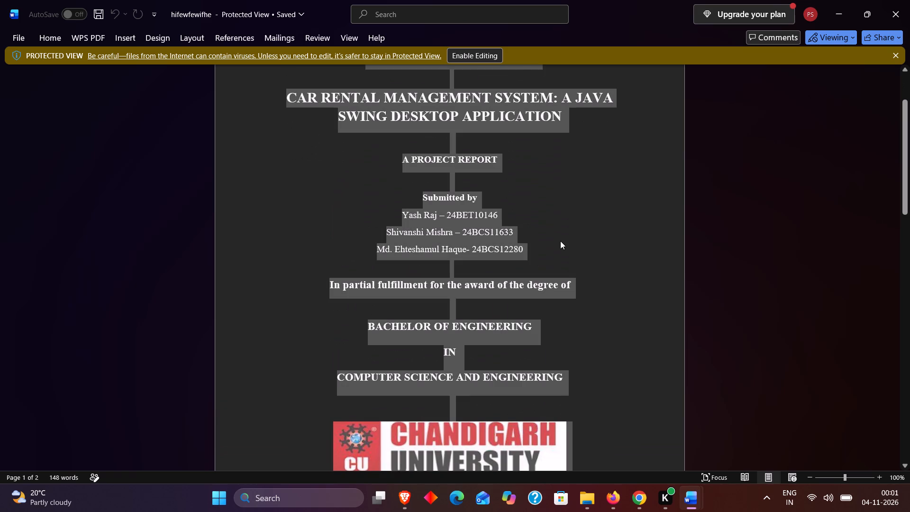
key("ctrl+c")
scroll(560, 241, "down", 3)
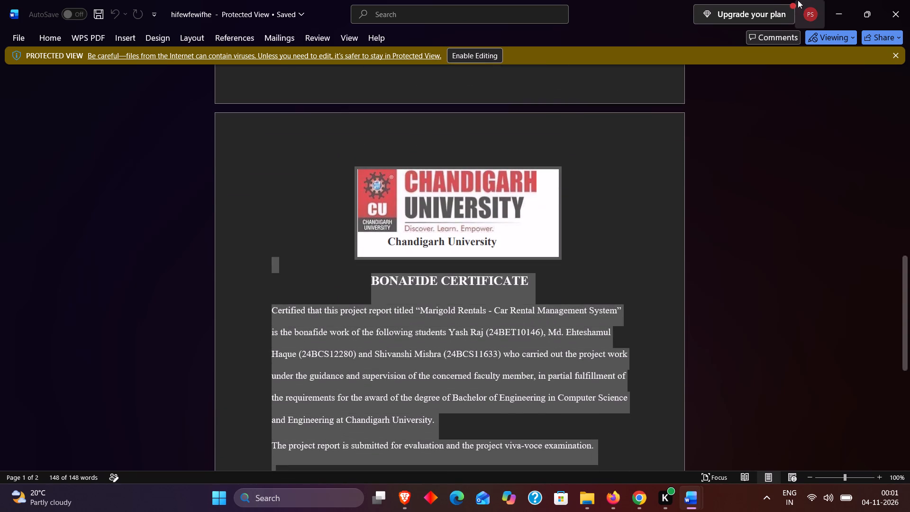
left_click(842, 6)
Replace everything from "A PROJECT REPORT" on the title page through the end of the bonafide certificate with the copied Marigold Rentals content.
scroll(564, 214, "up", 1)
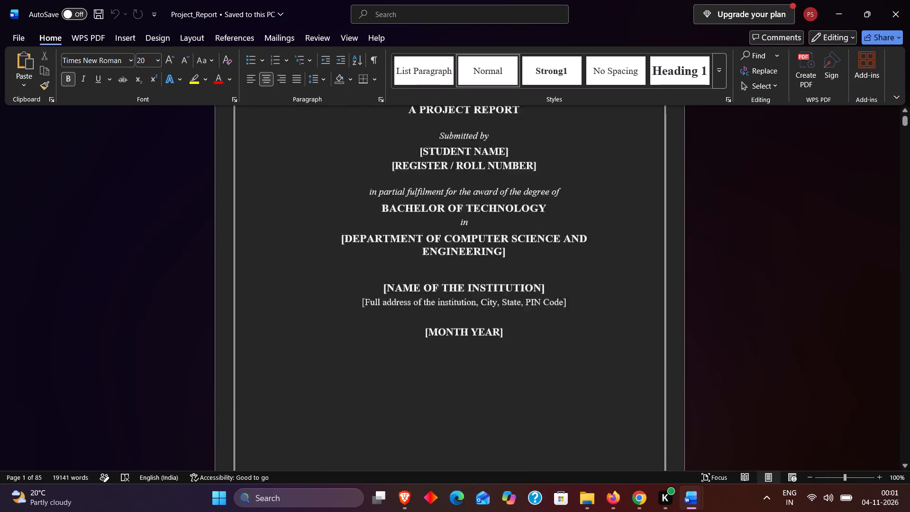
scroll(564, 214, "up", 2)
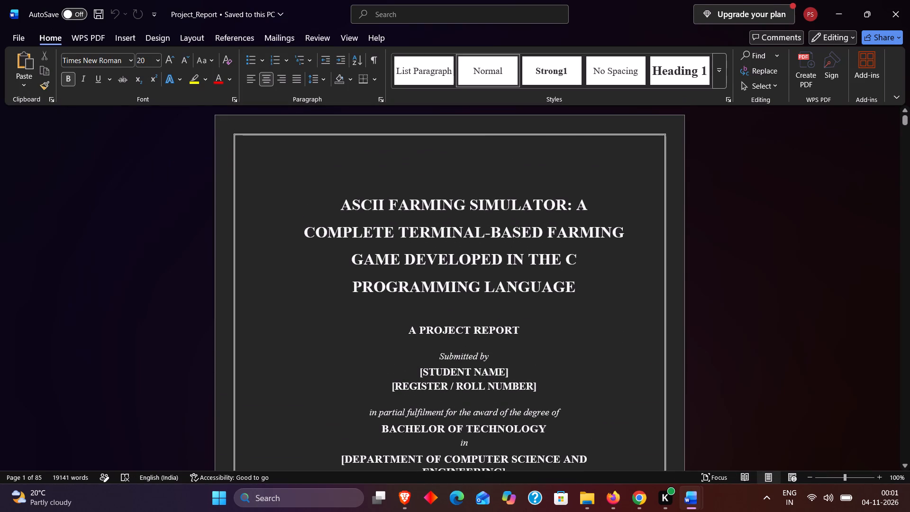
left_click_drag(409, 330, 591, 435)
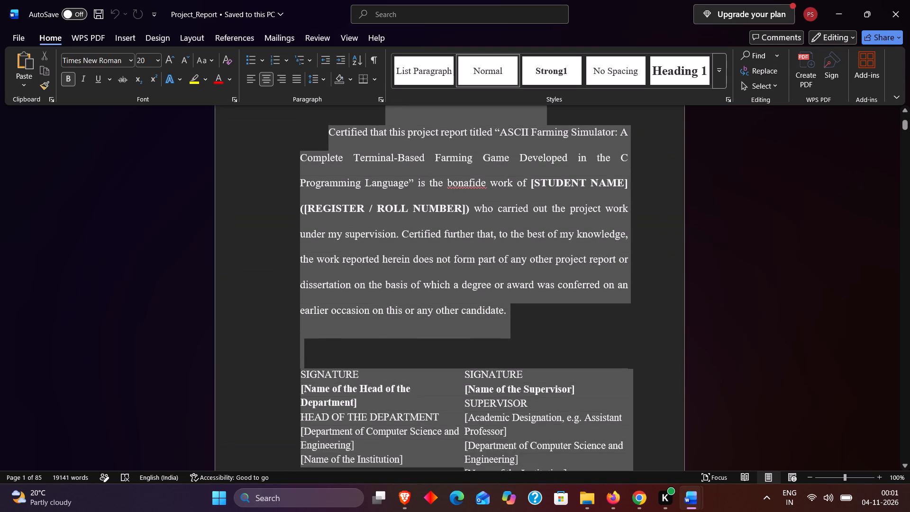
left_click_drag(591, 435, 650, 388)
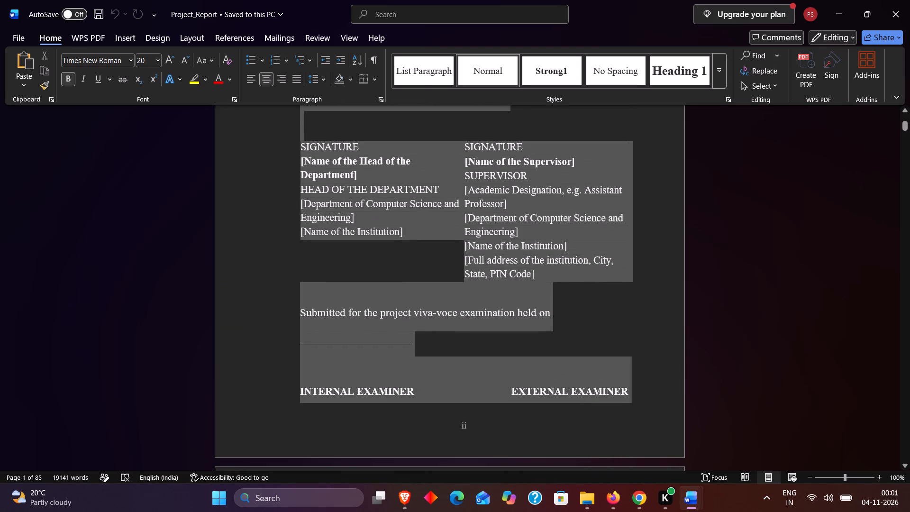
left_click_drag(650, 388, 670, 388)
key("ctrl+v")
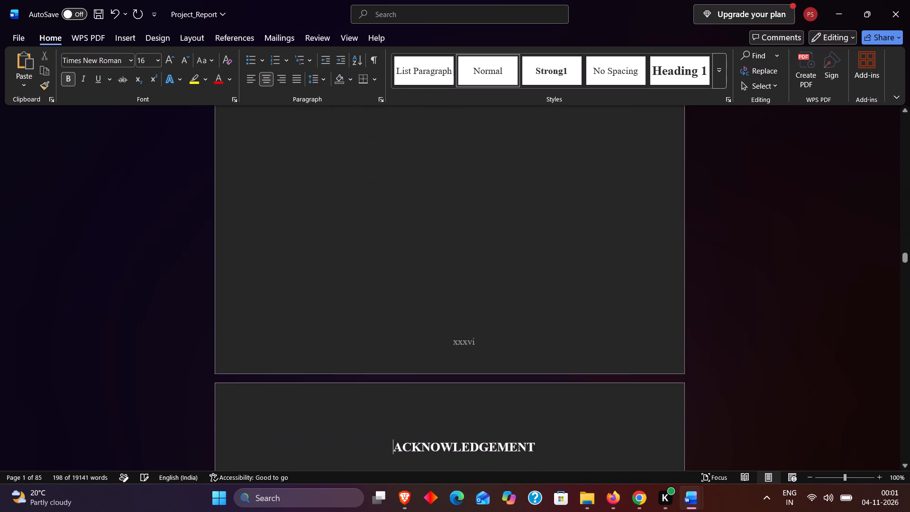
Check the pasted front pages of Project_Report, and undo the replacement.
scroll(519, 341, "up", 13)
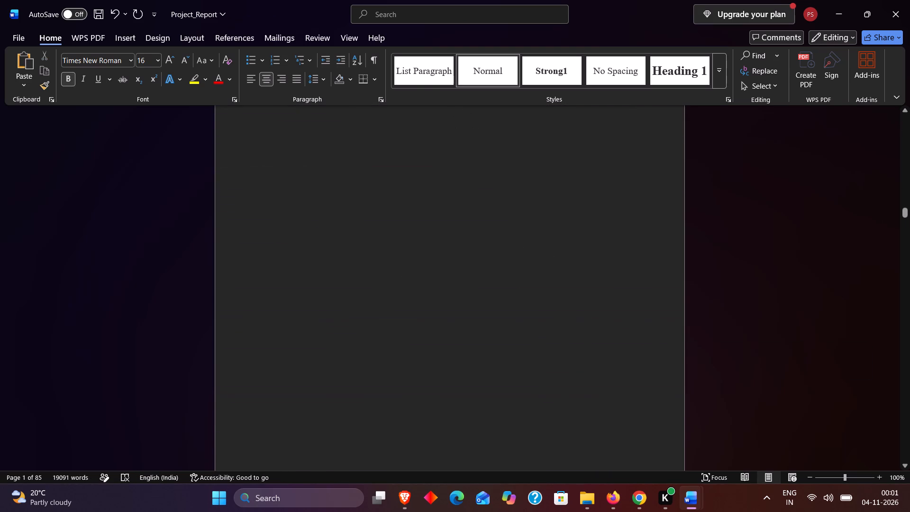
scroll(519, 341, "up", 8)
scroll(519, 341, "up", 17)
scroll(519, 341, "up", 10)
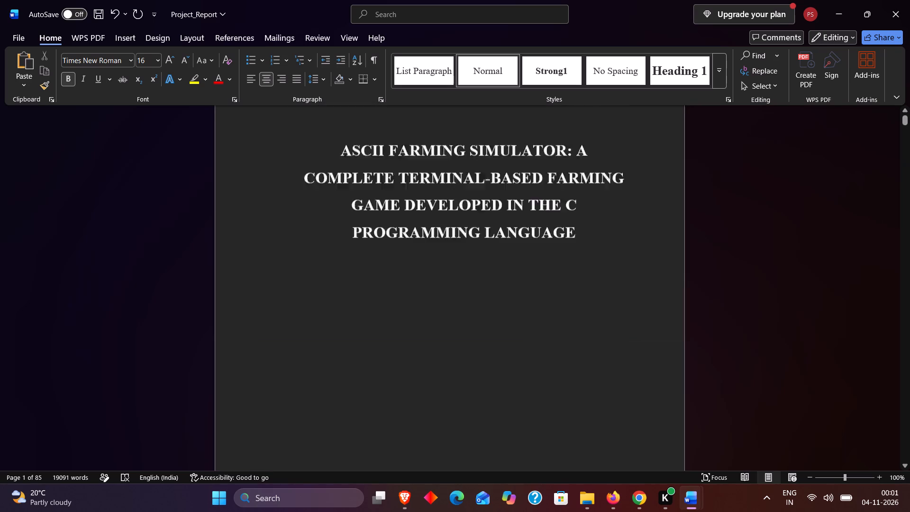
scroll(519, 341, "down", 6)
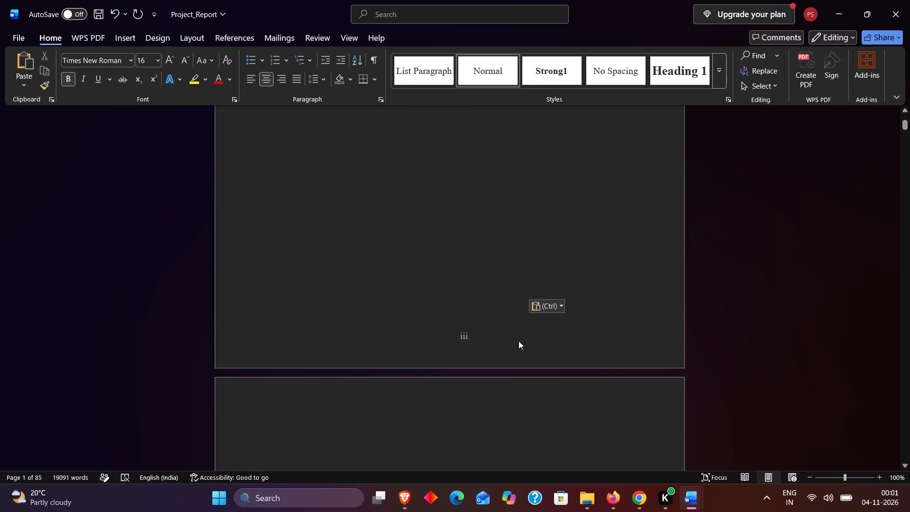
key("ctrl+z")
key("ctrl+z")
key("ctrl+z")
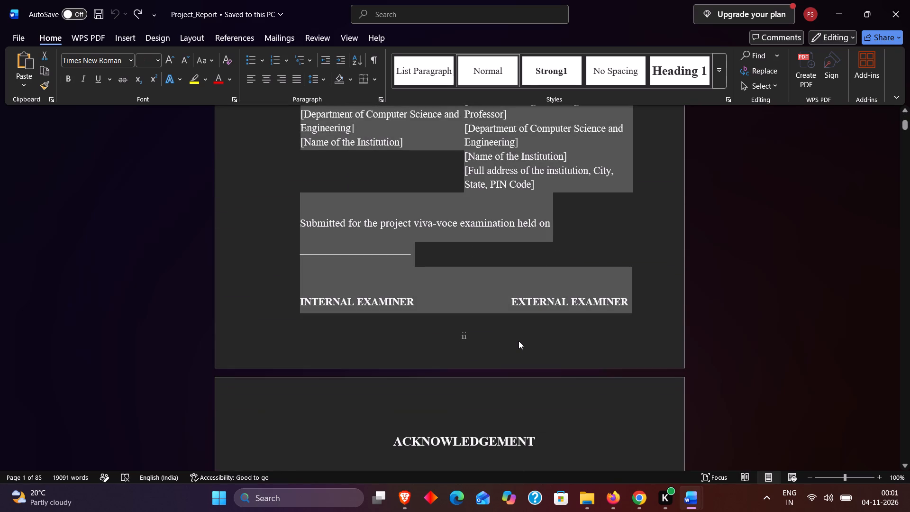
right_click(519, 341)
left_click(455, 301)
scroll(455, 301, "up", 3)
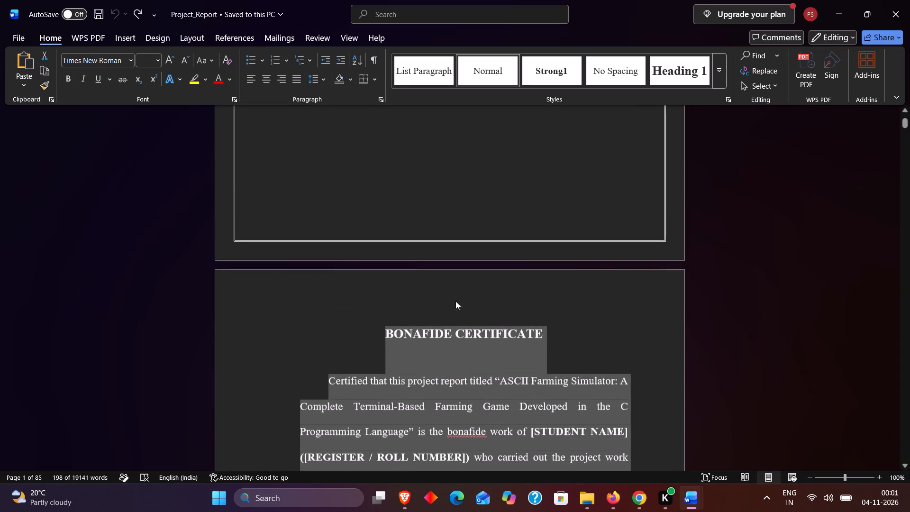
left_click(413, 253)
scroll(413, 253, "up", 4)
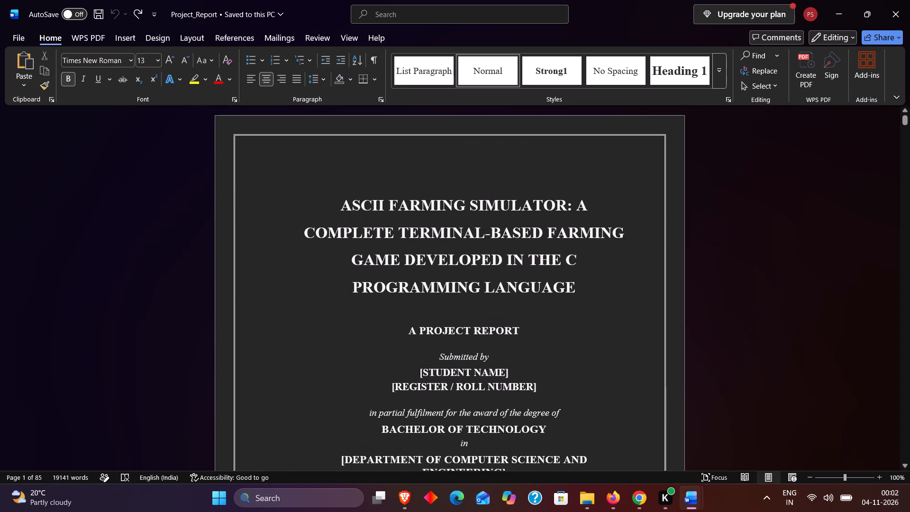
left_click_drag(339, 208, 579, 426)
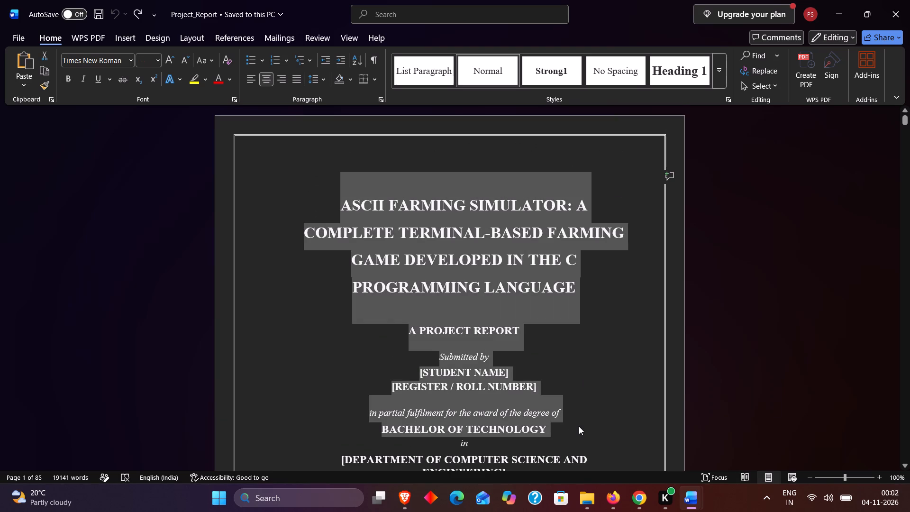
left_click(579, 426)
Delete the institution name and full address placeholders from the title page, keeping the [MONTH YEAR] line.
scroll(579, 426, "down", 2)
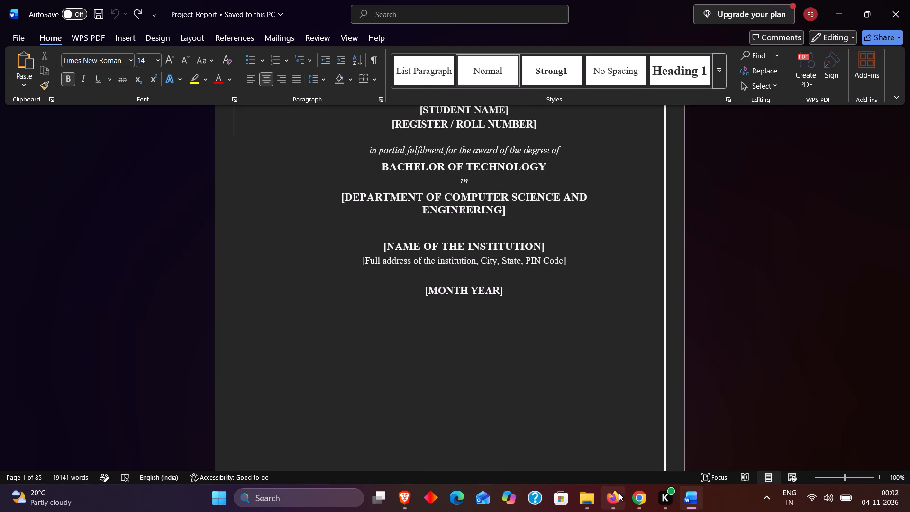
scroll(431, 366, "right", 1)
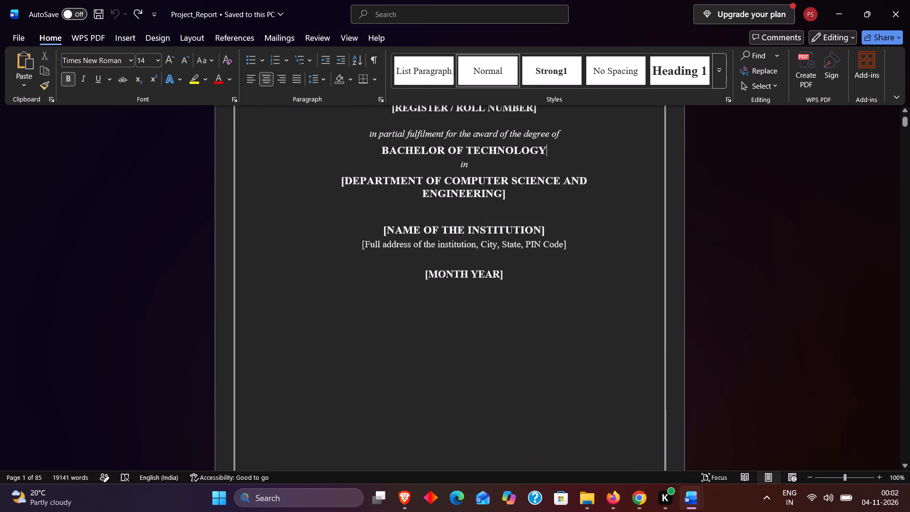
left_click_drag(385, 235, 589, 258)
key("BackSpace")
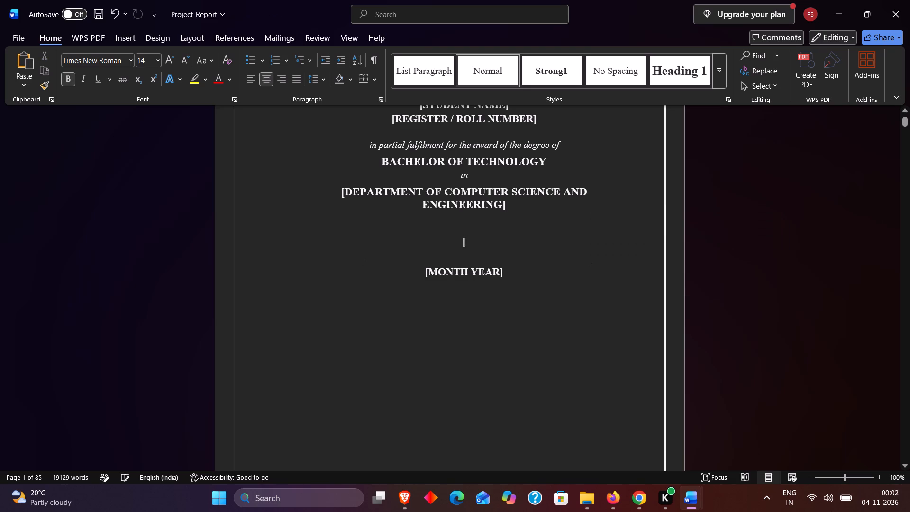
key("BackSpace")
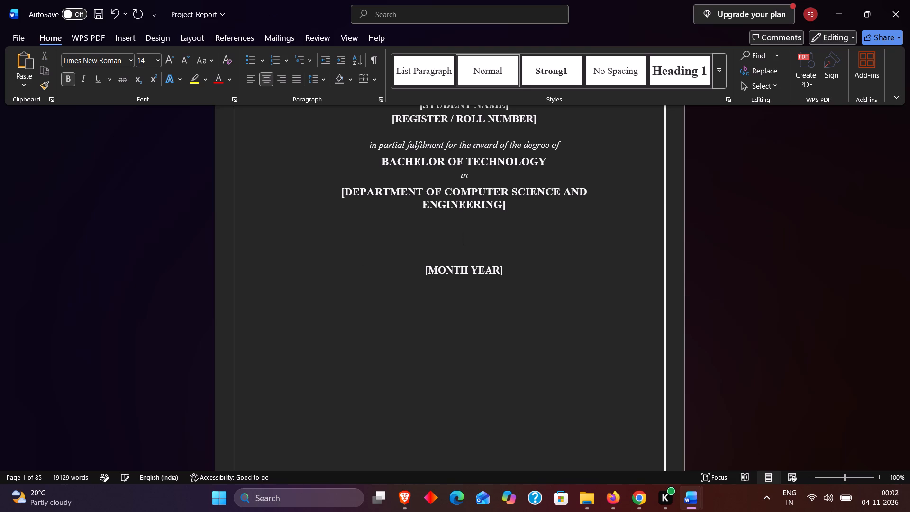
Switch to the ChatGPT page in Firefox.
left_click(613, 491)
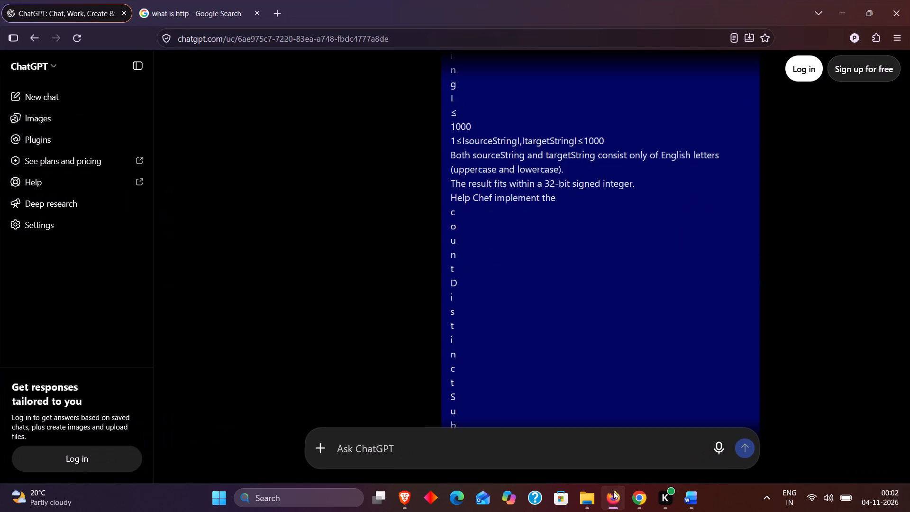
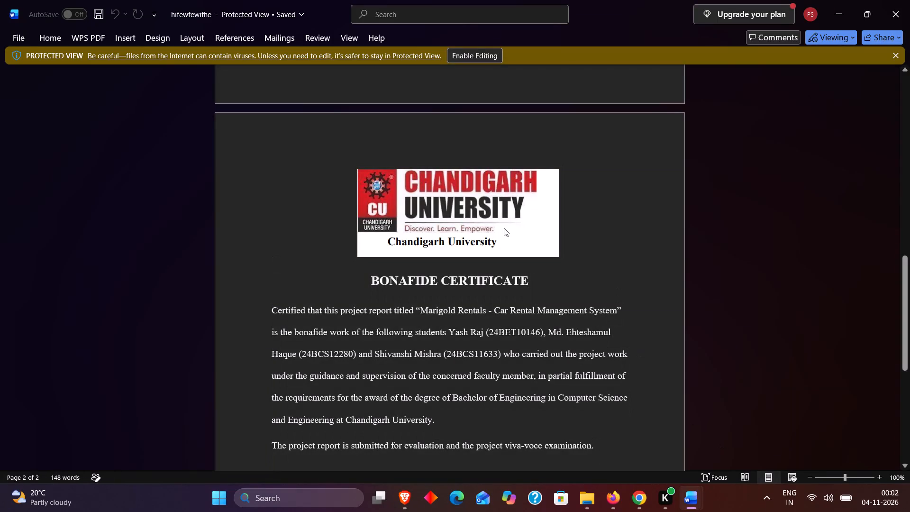
Copy the Chandigarh University logo from the Marigold Rentals bonafide certificate and paste it onto Project_Report's title page.
right_click(504, 228)
left_click(544, 166)
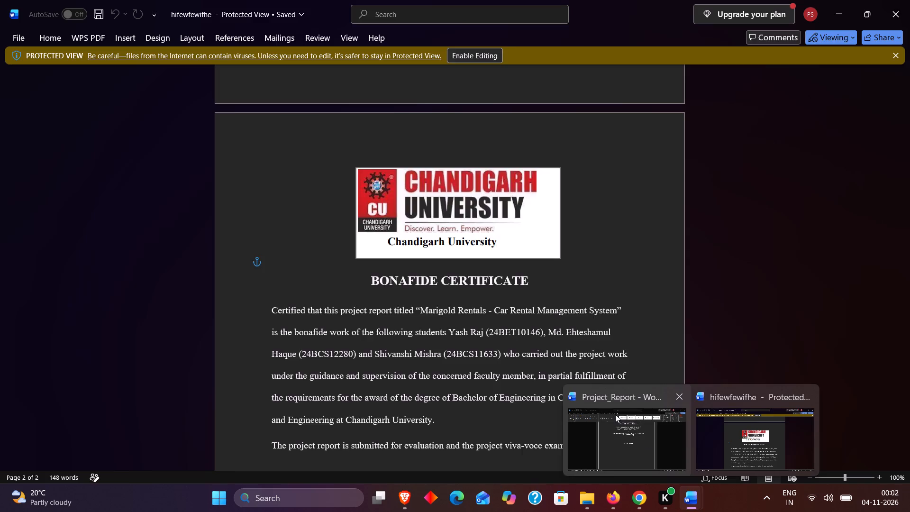
left_click(615, 414)
key("ctrl+v")
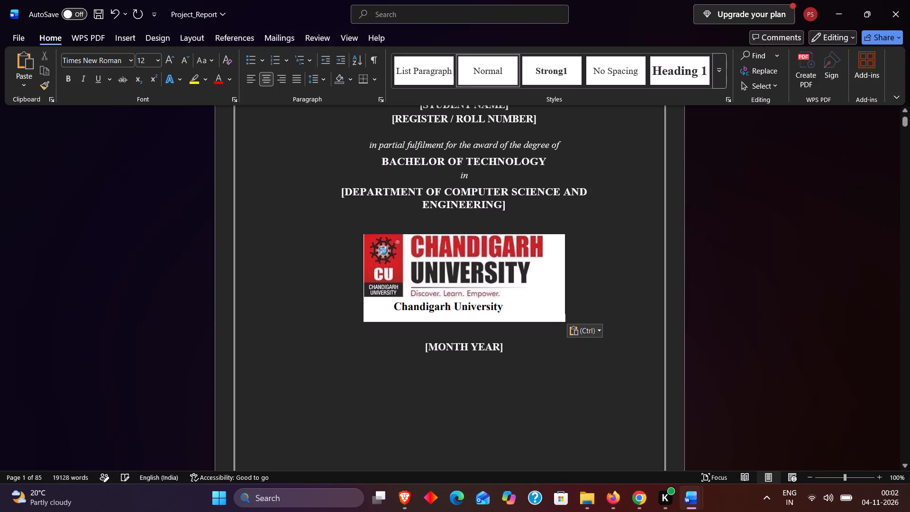
Replace the [MONTH YEAR] placeholder below the university logo with 2026.
left_click_drag(505, 347, 434, 348)
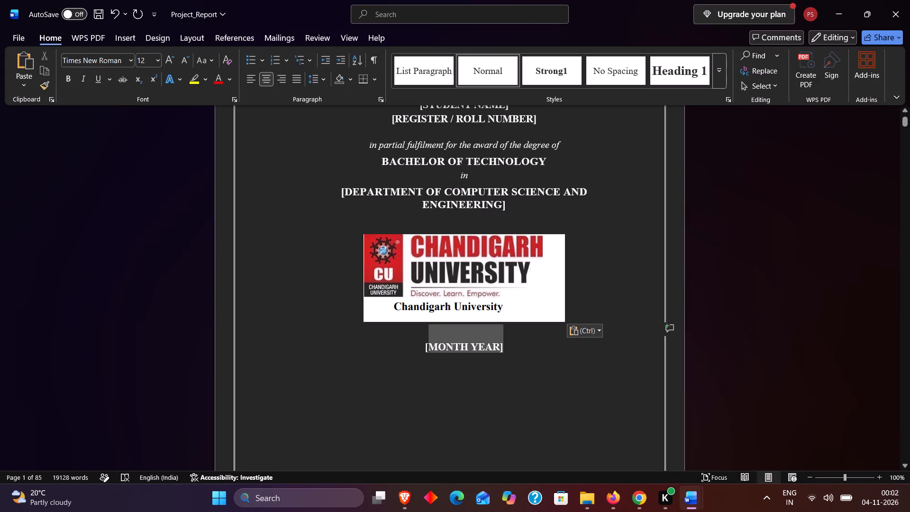
left_click_drag(434, 348, 422, 347)
key("BackSpace")
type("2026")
Move 2026 down one line and pad it with leading spaces so it sits roughly centred beneath the logo.
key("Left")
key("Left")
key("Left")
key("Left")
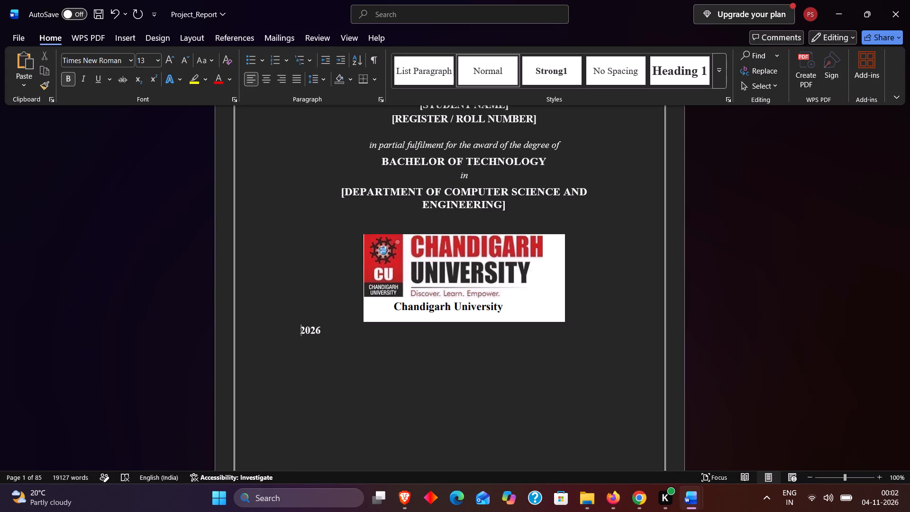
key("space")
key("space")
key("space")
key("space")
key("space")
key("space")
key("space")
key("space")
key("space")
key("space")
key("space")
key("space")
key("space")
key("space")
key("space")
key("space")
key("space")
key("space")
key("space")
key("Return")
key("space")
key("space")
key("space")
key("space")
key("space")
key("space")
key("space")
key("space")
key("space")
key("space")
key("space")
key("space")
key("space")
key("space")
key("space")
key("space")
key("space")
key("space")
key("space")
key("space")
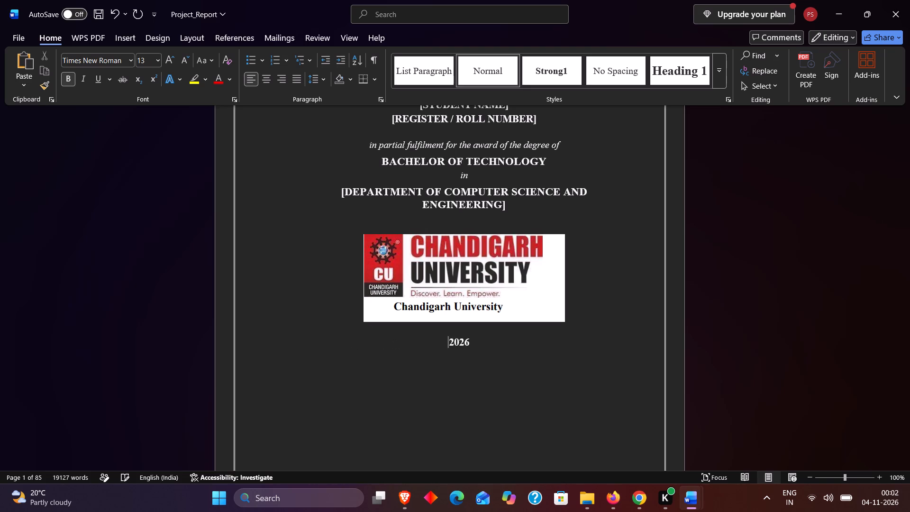
Replace the [STUDENT NAME] placeholder under "Submitted by" with the student's name.
scroll(422, 347, "up", 1)
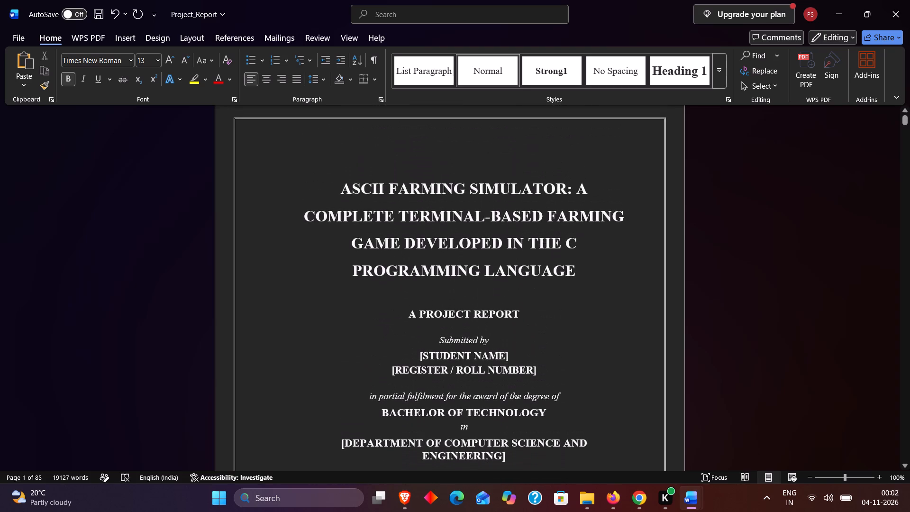
left_click(422, 347)
left_click_drag(422, 347, 421, 334)
left_click_drag(407, 363, 402, 369)
left_click(402, 369)
left_click_drag(481, 352, 510, 351)
left_click(510, 351)
key("BackSpace")
key("BackSpace")
key("BackSpace")
key("BackSpace")
key("BackSpace")
key("BackSpace")
key("BackSpace")
key("BackSpace")
key("BackSpace")
key("BackSpace")
key("BackSpace")
key("BackSpace")
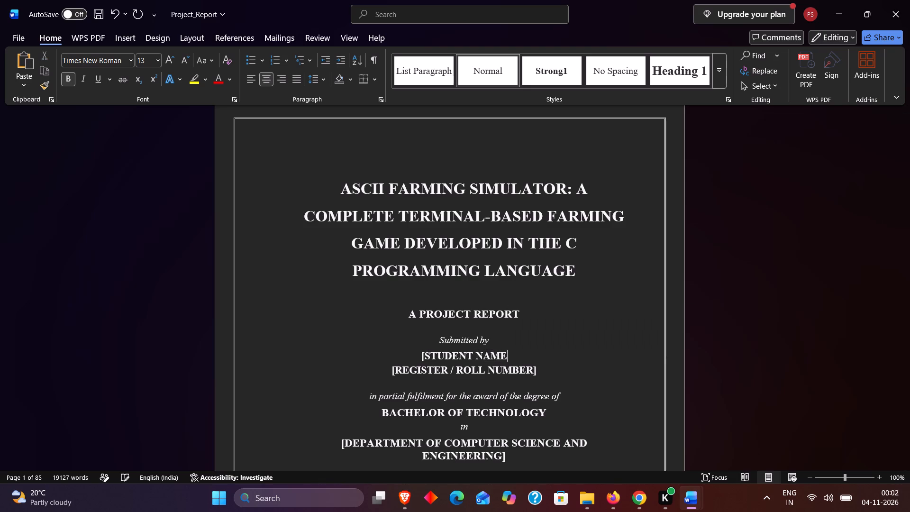
key("BackSpace")
key("BackSpace")
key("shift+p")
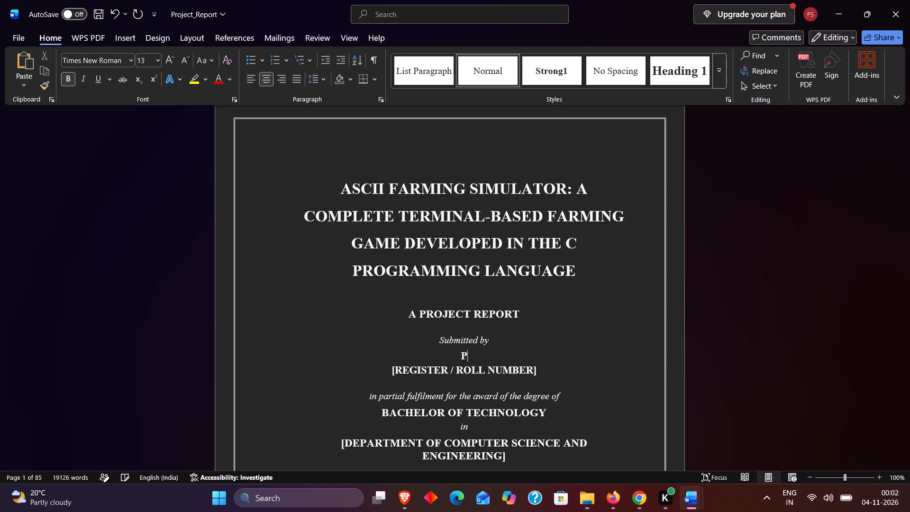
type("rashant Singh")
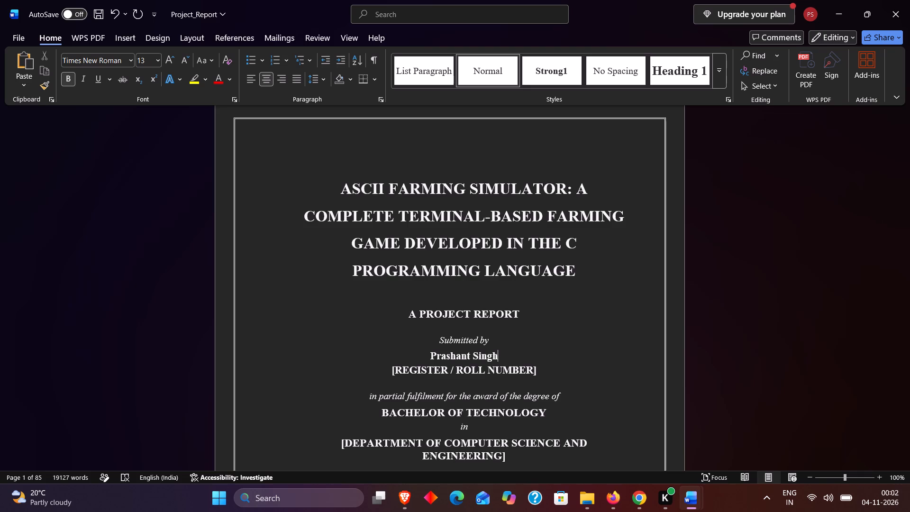
Add the student's roll number after the name on the same line, separated by a space.
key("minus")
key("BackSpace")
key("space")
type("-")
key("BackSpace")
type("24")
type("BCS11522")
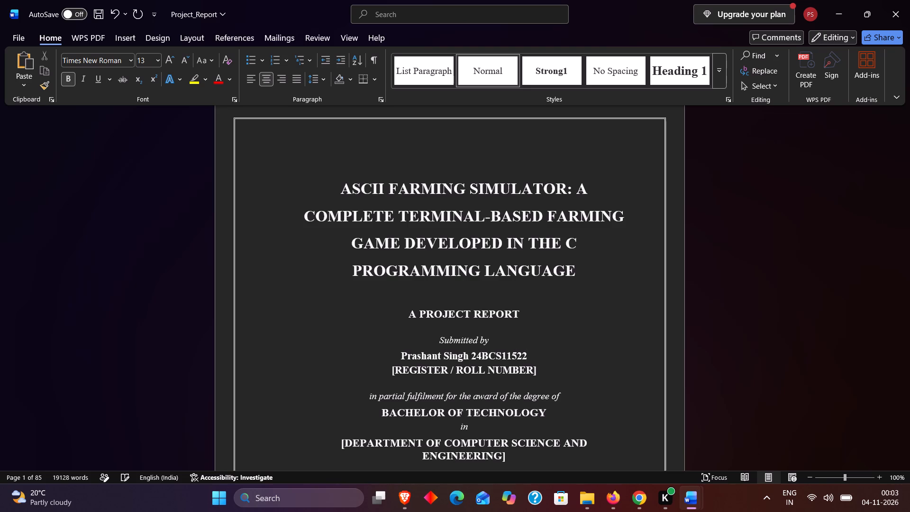
Insert a dash followed by a space between the first student's name and roll number under "Submitted by".
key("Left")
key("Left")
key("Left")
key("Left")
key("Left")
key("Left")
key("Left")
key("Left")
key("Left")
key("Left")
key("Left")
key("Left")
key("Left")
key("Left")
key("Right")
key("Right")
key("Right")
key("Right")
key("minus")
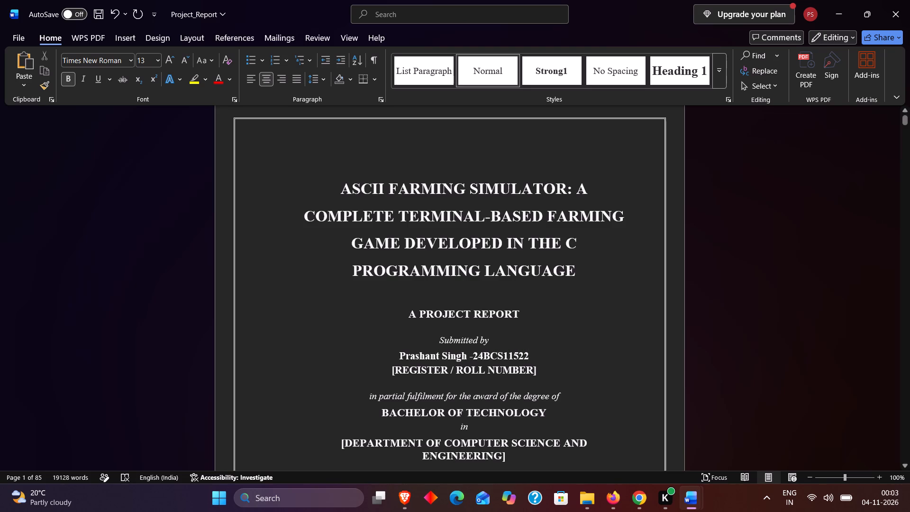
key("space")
Append the role "( Project Core Development)" after the first student's roll number, separated by a space.
left_click(537, 352)
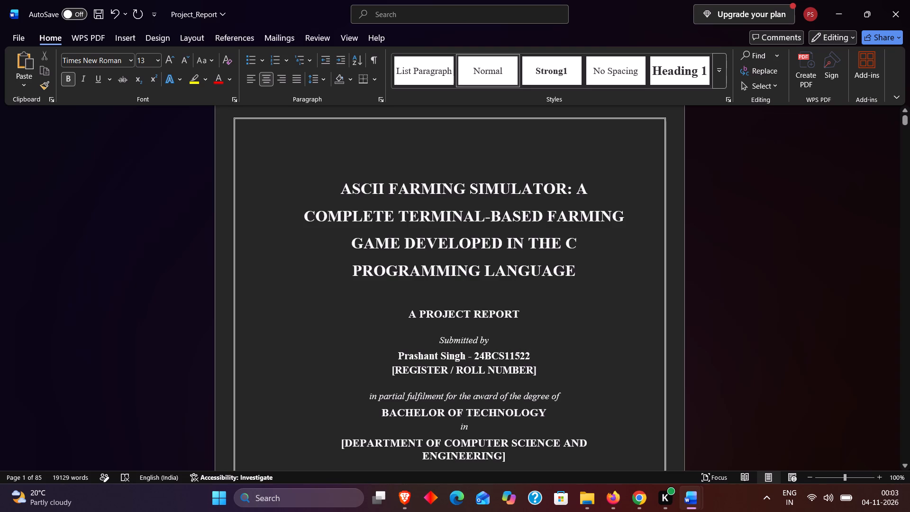
key("shift+parenleft")
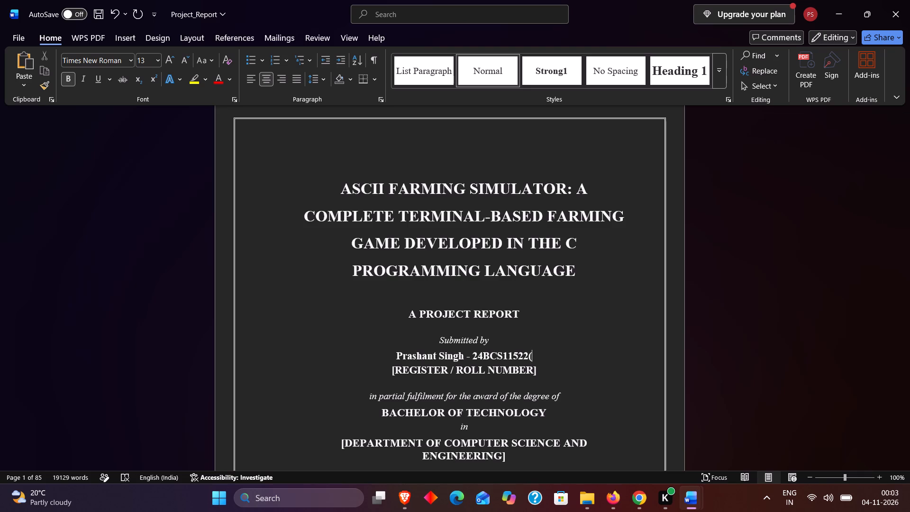
key("Left")
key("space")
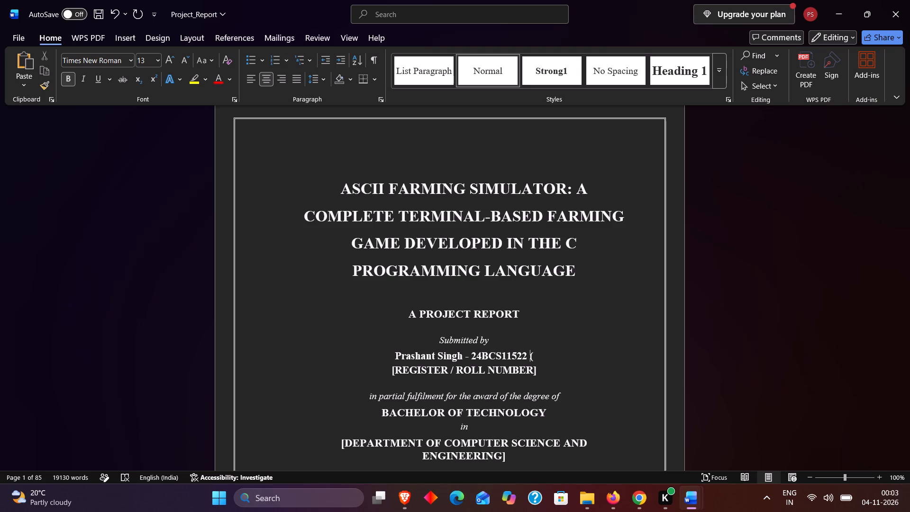
key("Right")
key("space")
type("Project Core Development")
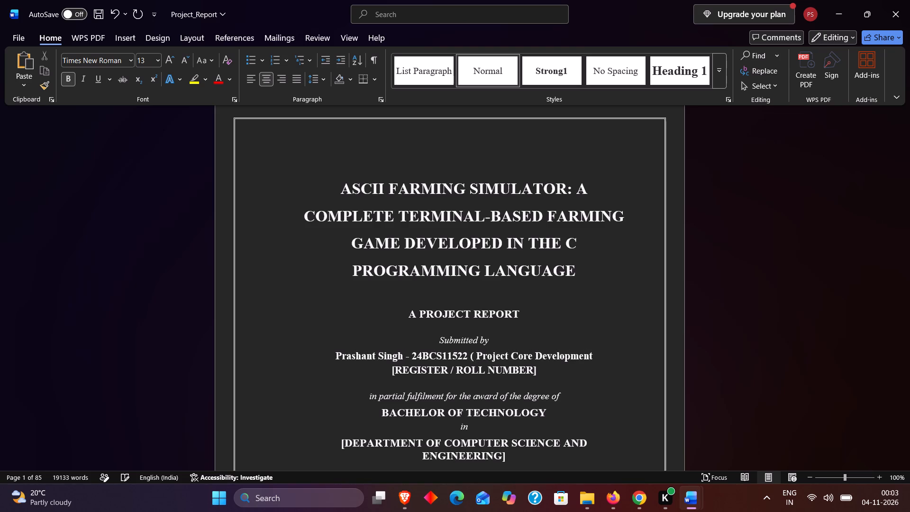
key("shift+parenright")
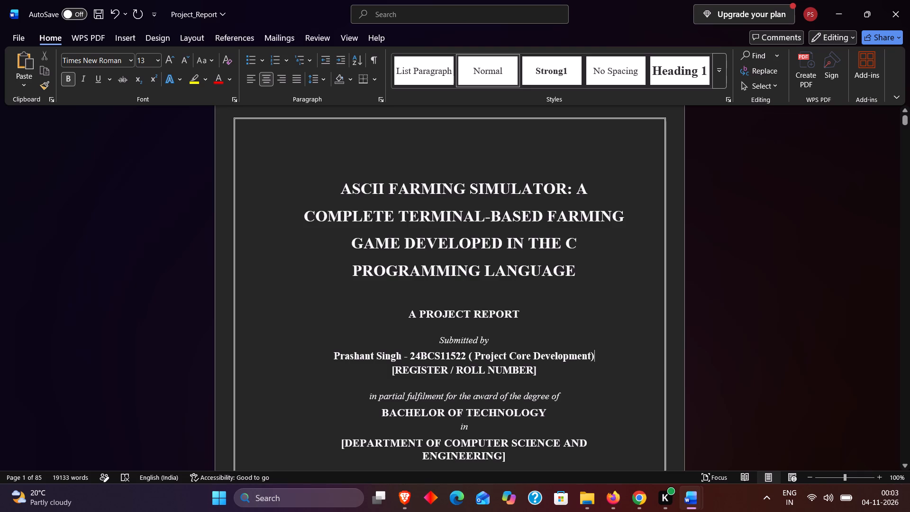
Remove the bold formatting from the first student's entire line on the title page.
left_click_drag(326, 356, 602, 350)
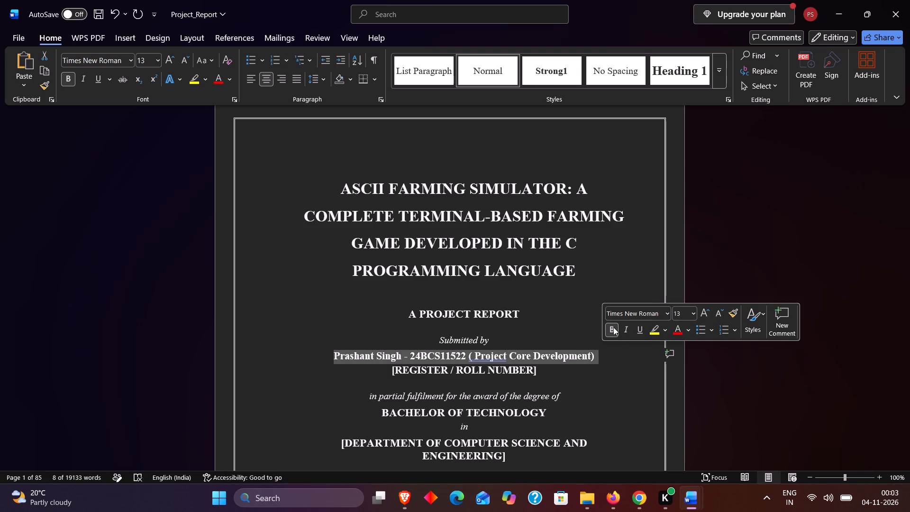
left_click(613, 327)
left_click(598, 347)
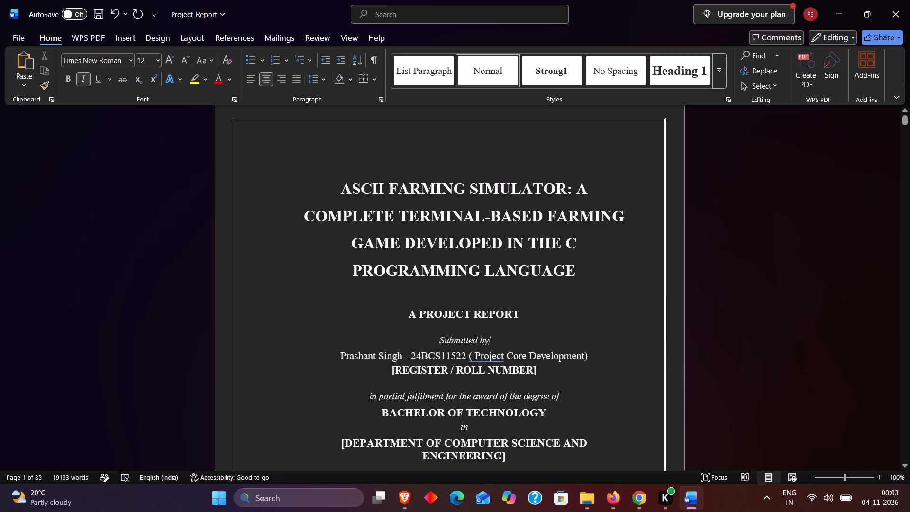
Add a line below the first student with the second student's first name, a dash and the student's roll number.
left_click(597, 352)
key("Return")
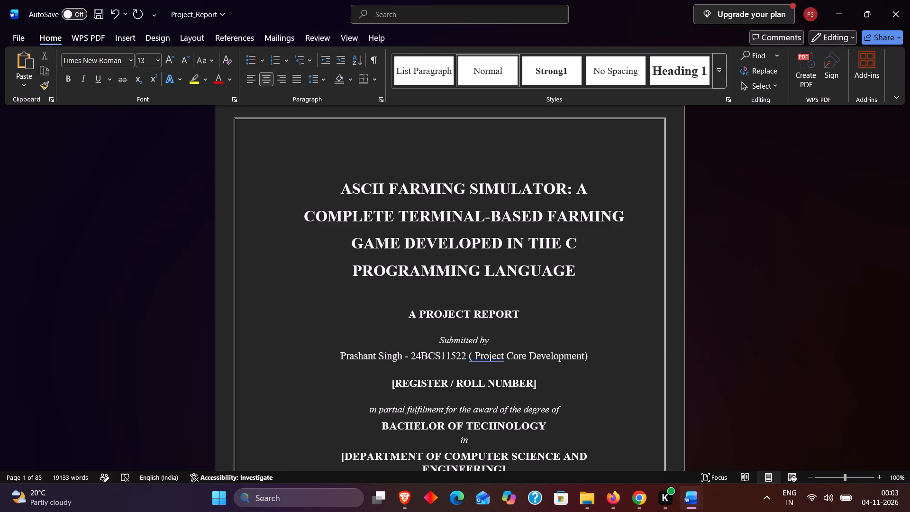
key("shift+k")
key("BackSpace")
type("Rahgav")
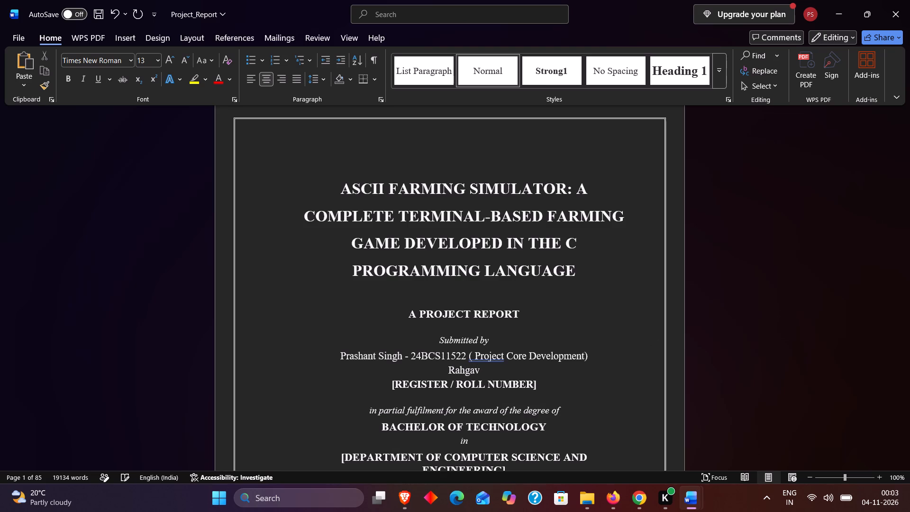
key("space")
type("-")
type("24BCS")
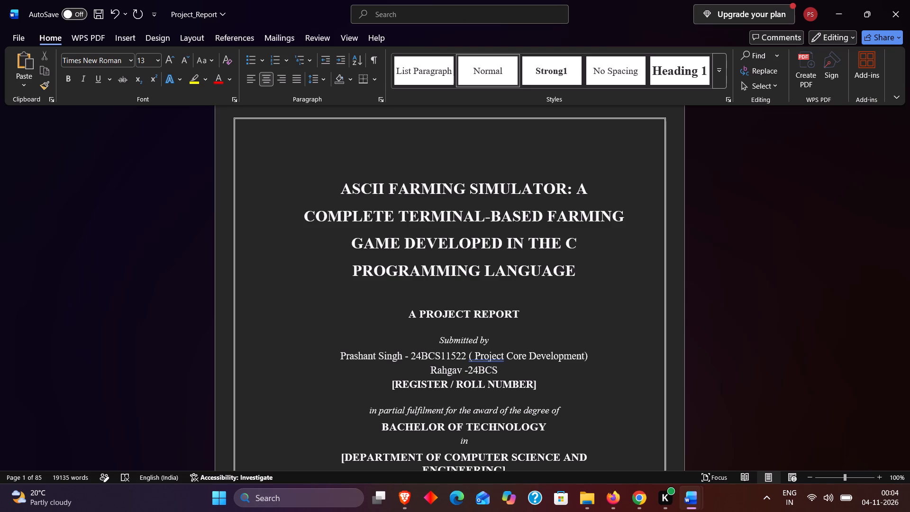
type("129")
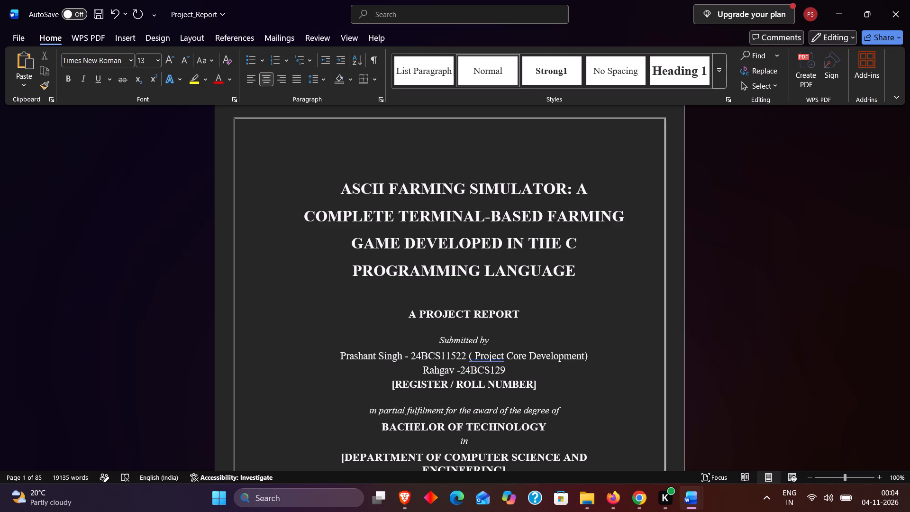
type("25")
Append the role "(Testing, Implemention and Integration)" to the second student's line and add a blank line below.
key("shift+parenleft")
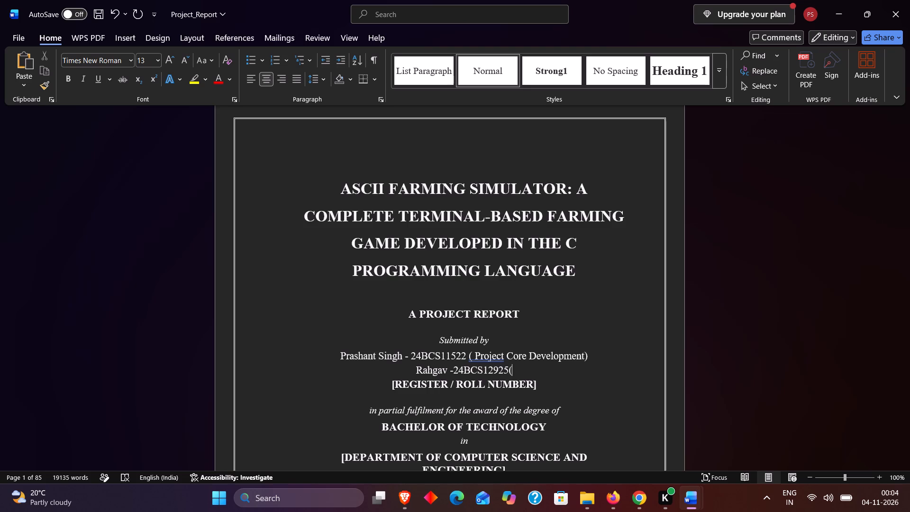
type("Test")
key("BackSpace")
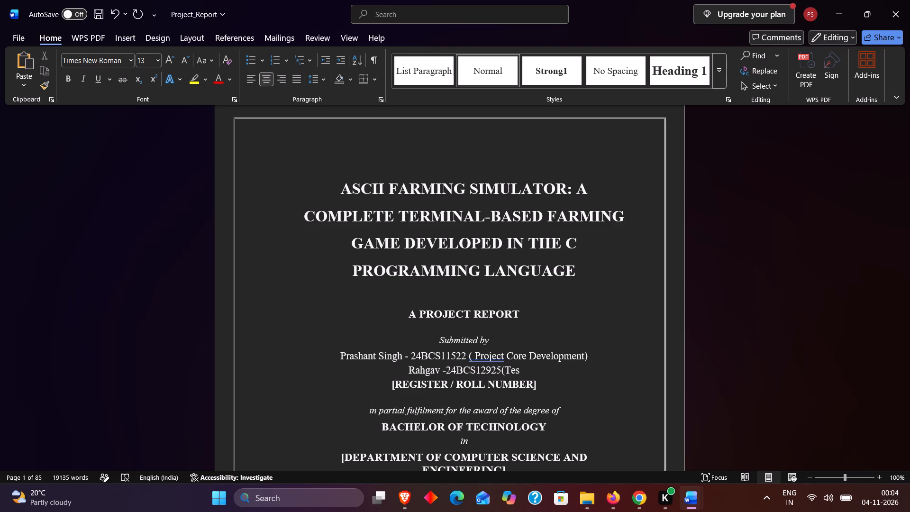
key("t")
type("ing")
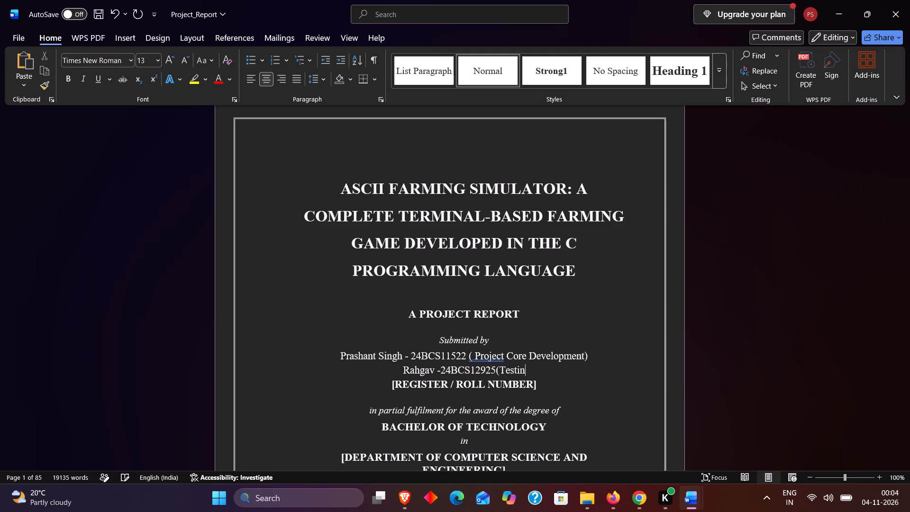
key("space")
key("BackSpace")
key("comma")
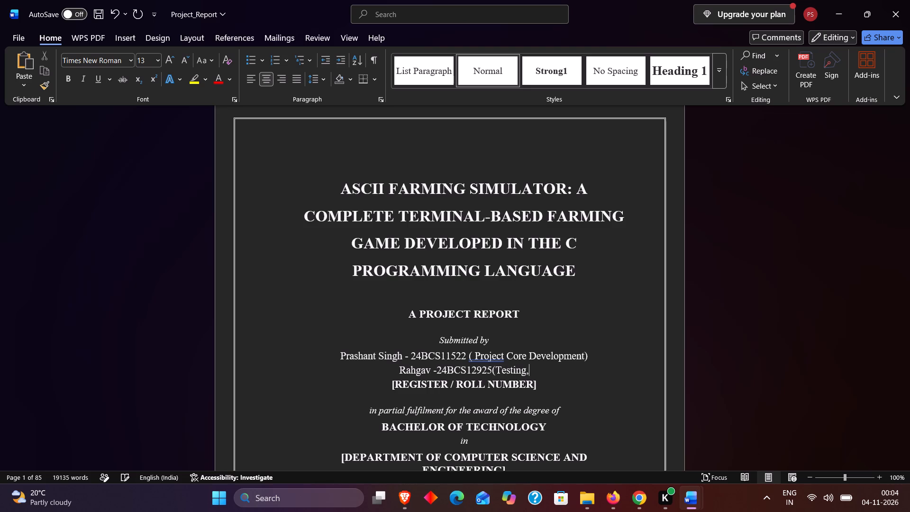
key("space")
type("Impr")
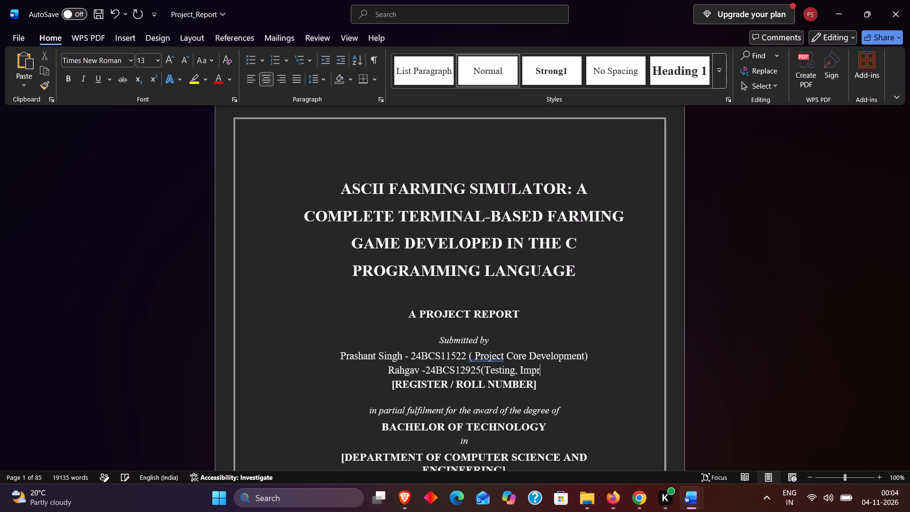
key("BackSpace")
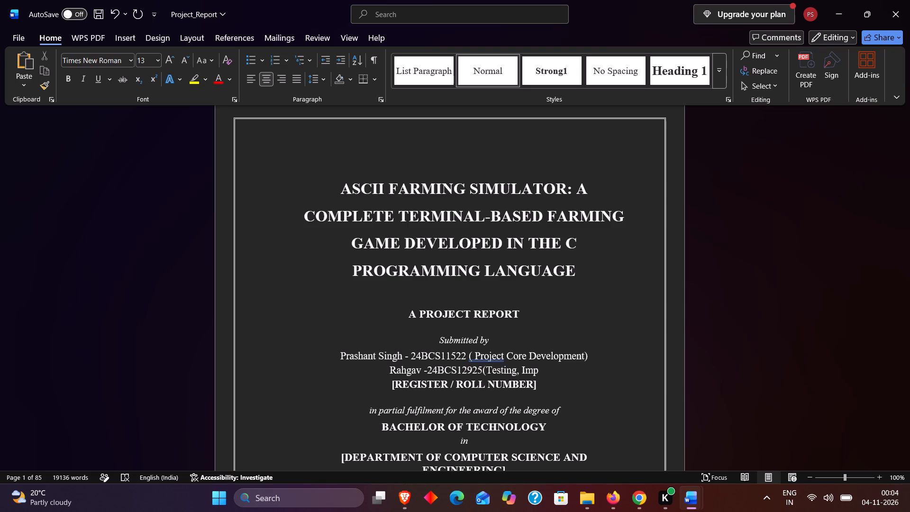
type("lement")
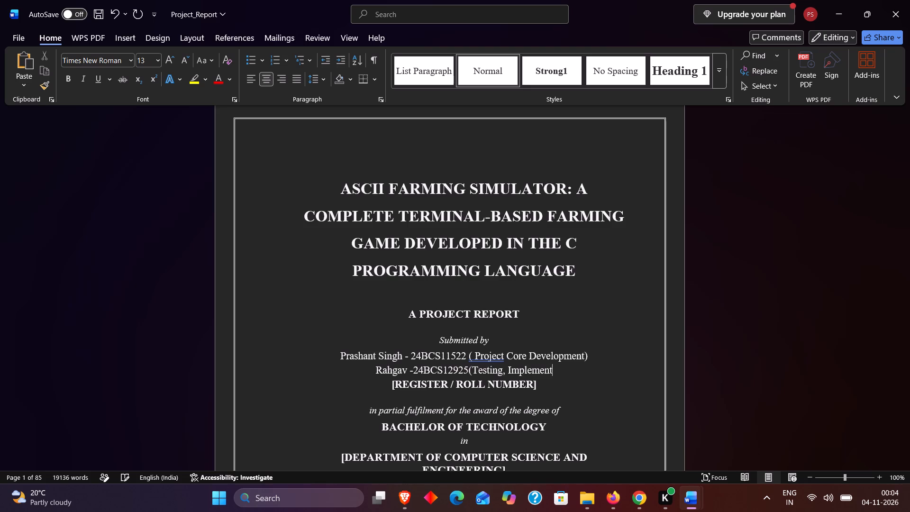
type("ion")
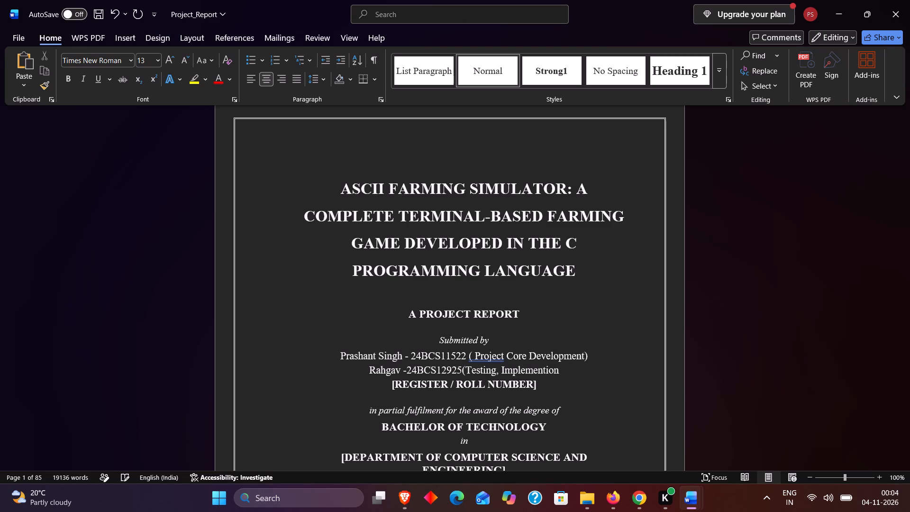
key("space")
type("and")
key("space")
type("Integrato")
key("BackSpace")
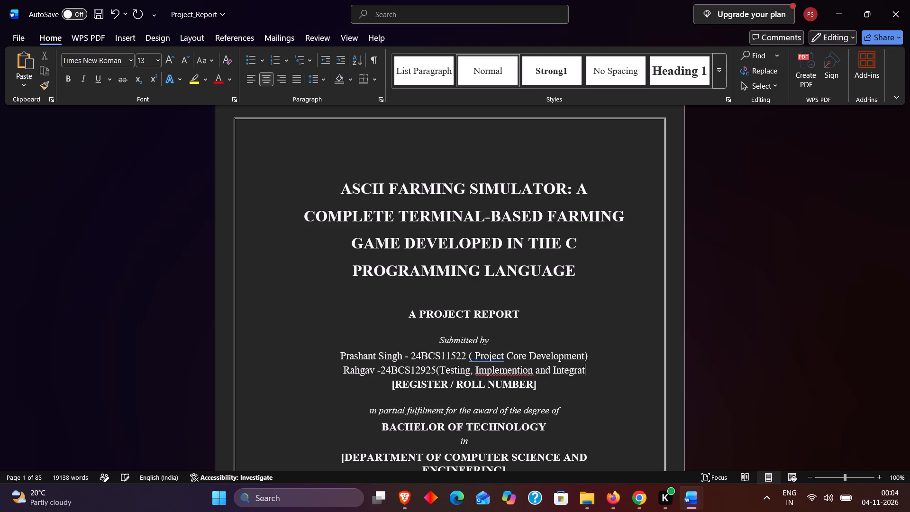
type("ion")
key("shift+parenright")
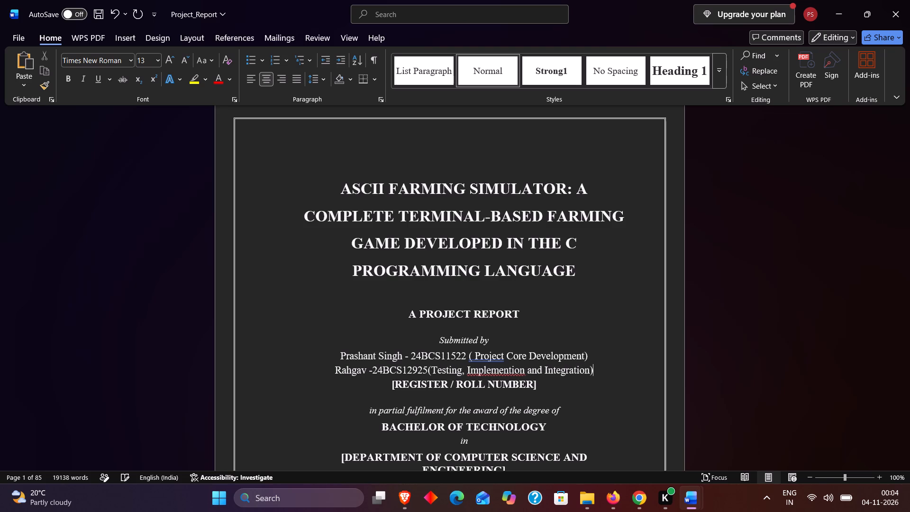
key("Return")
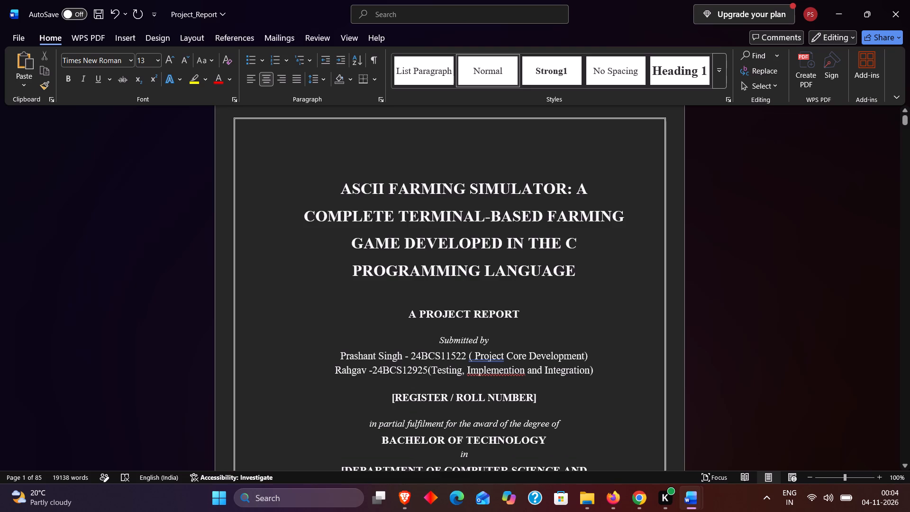
Insert three spaces before the second student's name and one space after the dash.
left_click(336, 369)
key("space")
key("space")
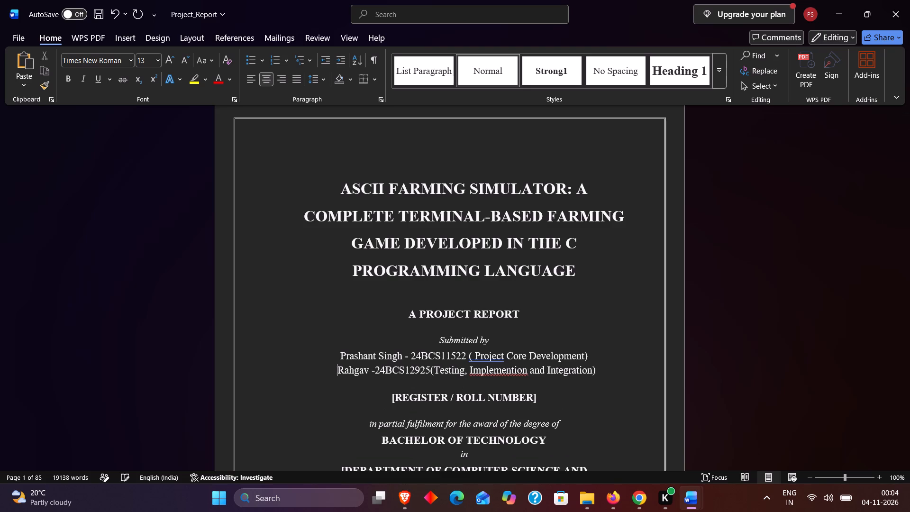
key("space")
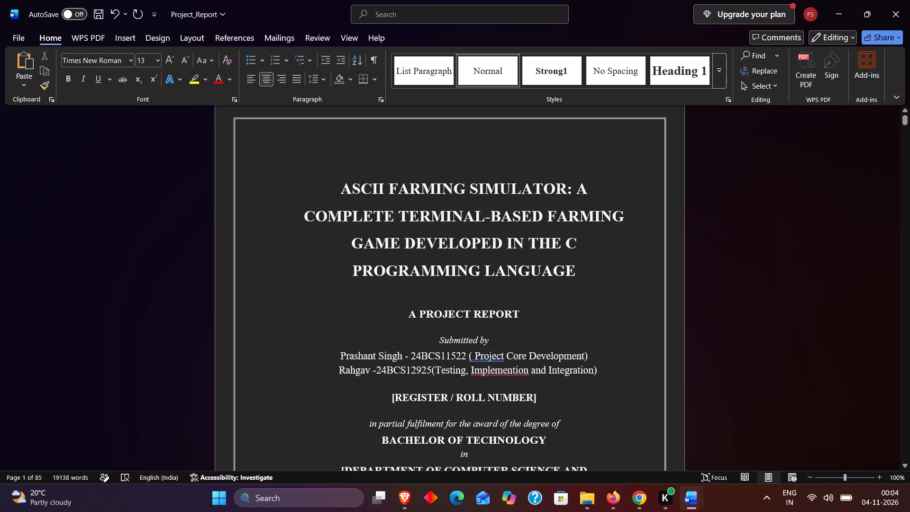
left_click(611, 368)
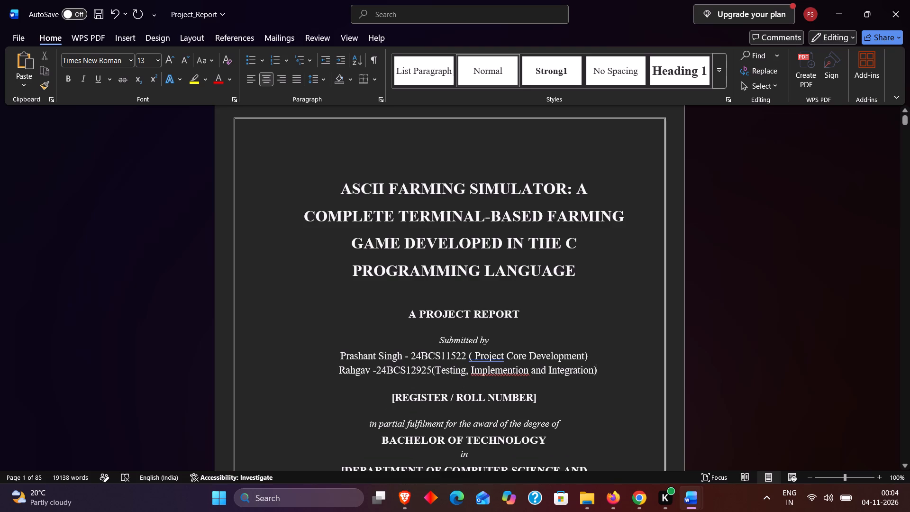
left_click(376, 373)
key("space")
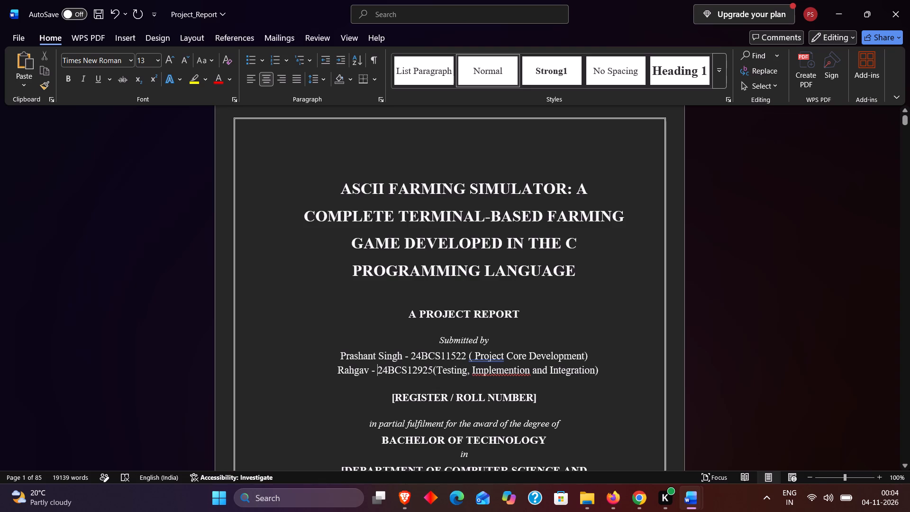
Add a line below the second student with the third student's first name, a space, a dash and the student's roll number.
left_click(618, 374)
key("Return")
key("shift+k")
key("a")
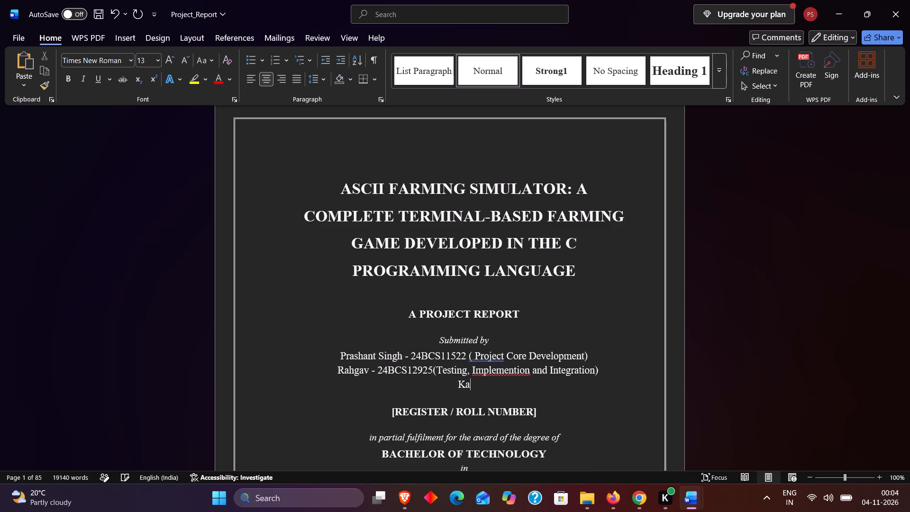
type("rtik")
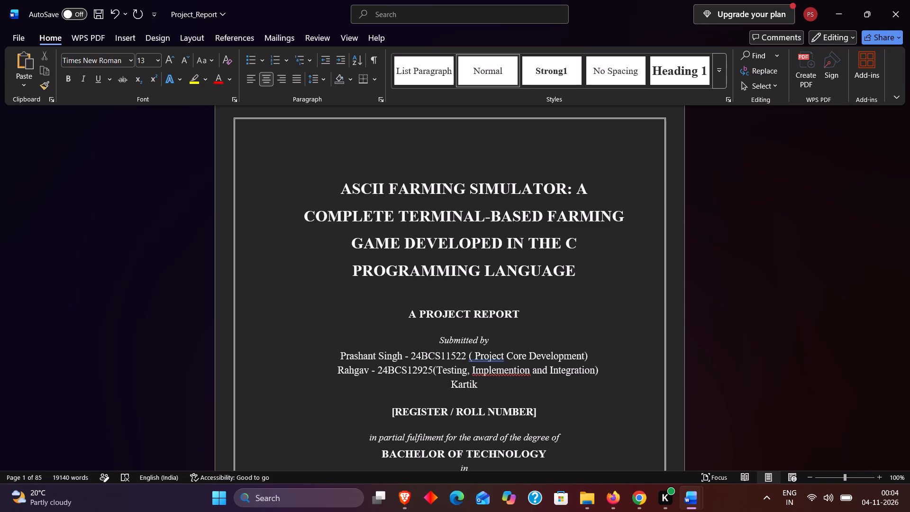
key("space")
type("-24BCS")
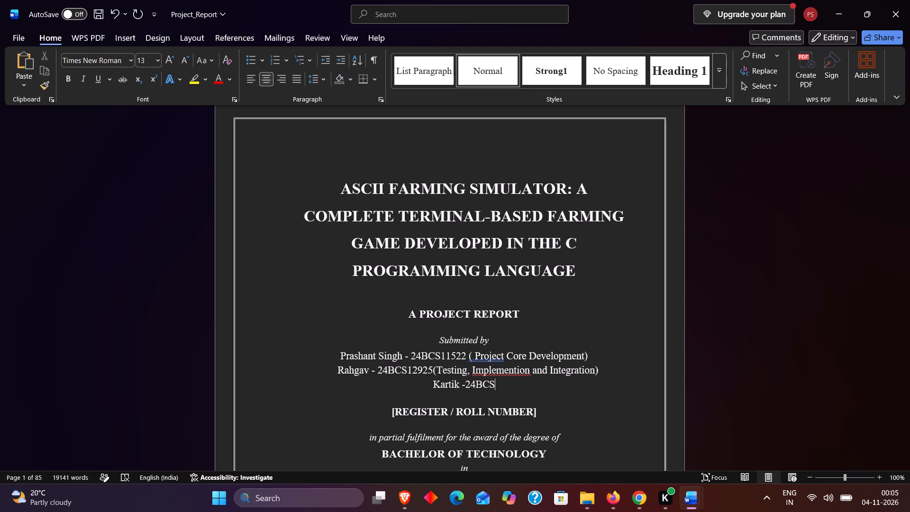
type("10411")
Insert a space between the dash and the roll number in the third student's line.
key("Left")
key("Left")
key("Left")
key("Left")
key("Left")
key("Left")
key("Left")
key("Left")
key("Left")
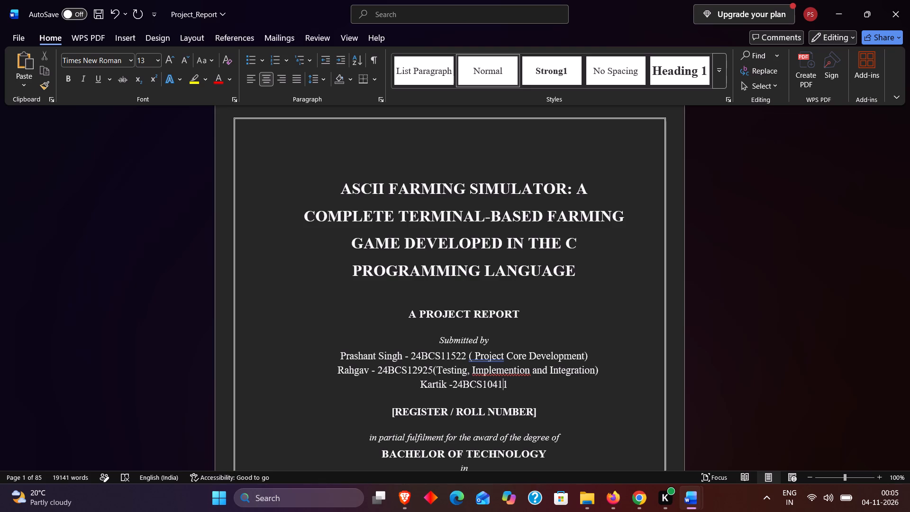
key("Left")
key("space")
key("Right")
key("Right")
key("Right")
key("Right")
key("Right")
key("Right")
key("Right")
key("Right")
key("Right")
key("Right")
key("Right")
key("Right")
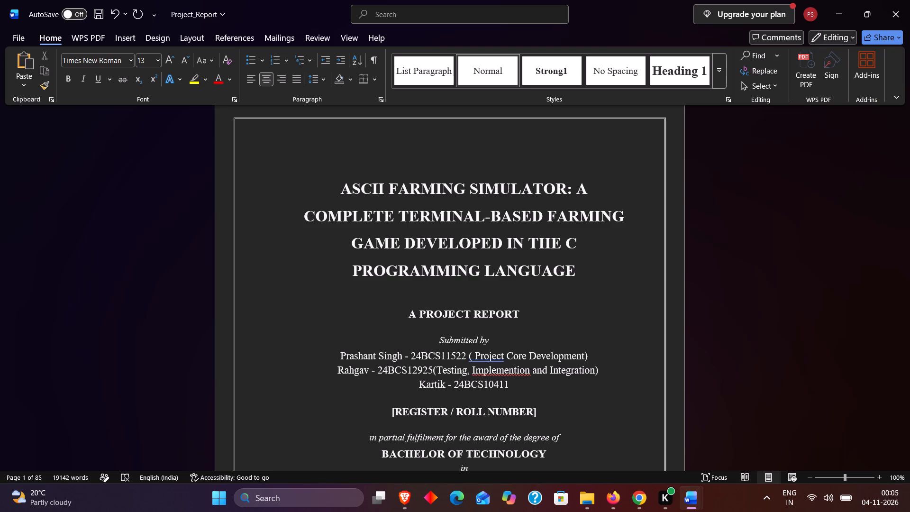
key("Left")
Add an opening parenthesis directly after the third student's roll number.
left_click(514, 386)
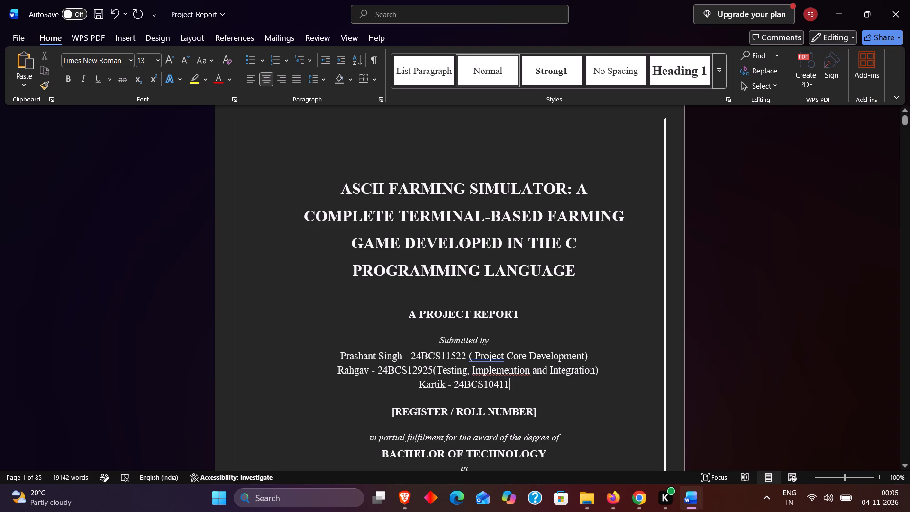
key("shift+parenleft")
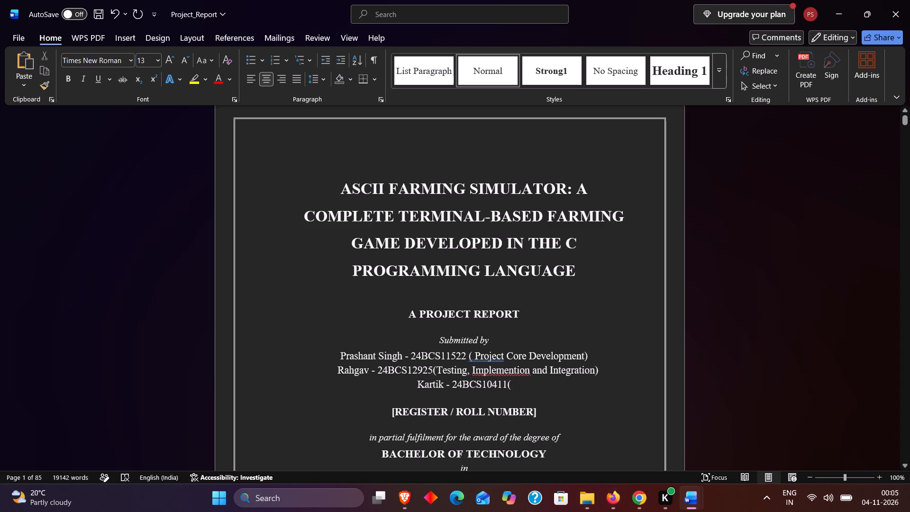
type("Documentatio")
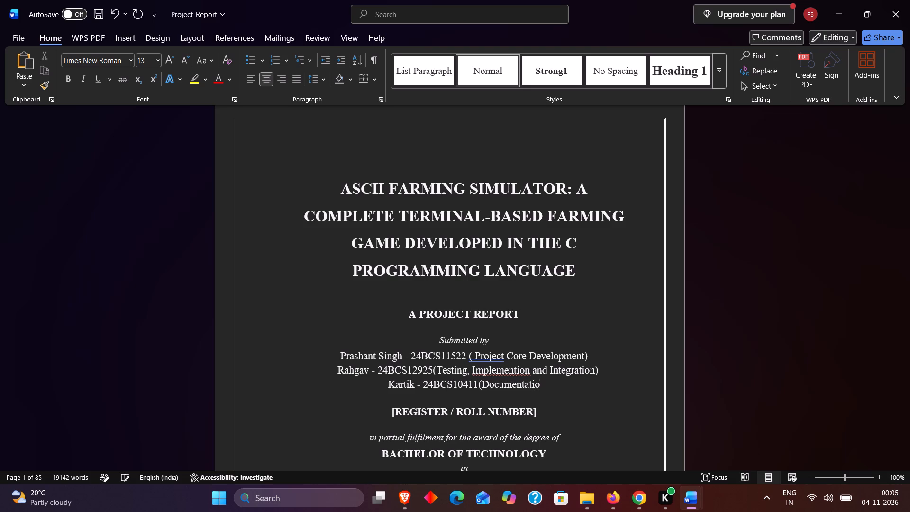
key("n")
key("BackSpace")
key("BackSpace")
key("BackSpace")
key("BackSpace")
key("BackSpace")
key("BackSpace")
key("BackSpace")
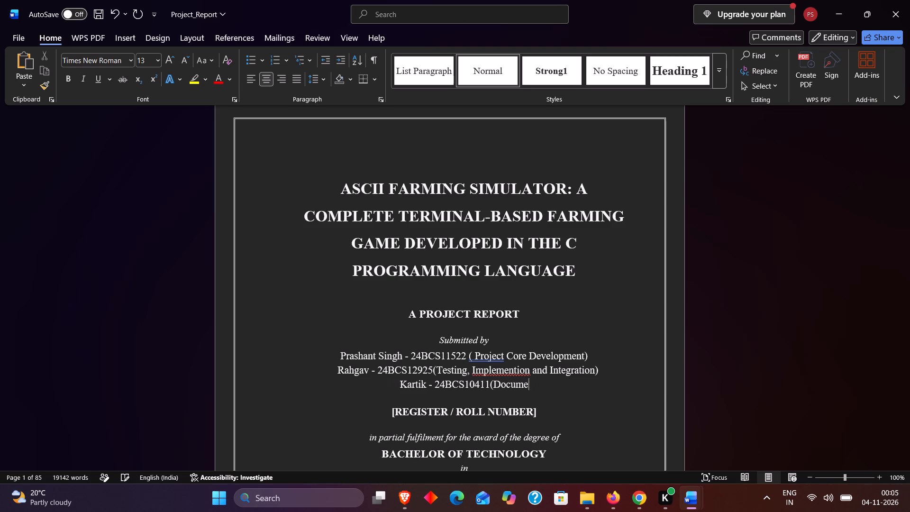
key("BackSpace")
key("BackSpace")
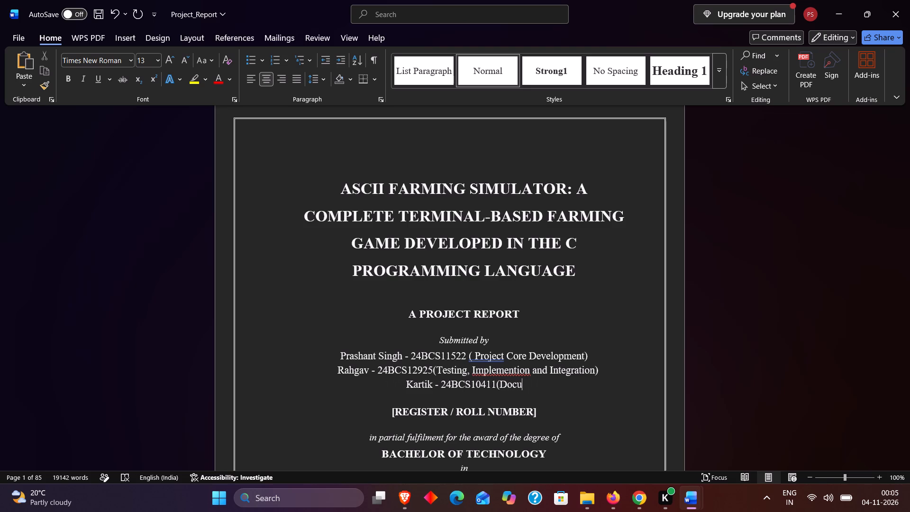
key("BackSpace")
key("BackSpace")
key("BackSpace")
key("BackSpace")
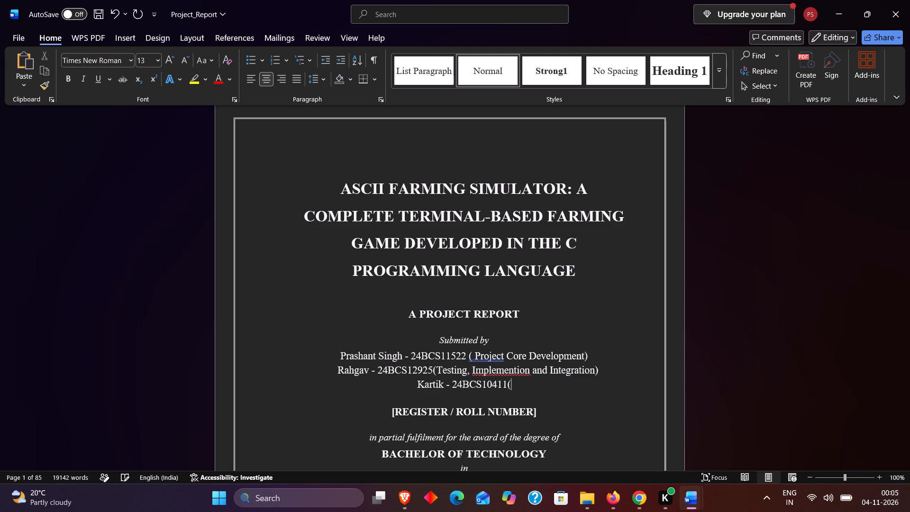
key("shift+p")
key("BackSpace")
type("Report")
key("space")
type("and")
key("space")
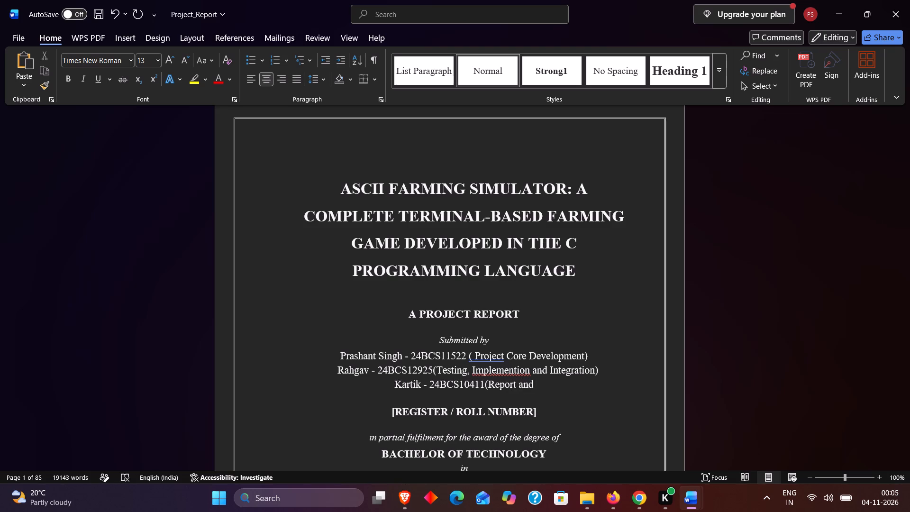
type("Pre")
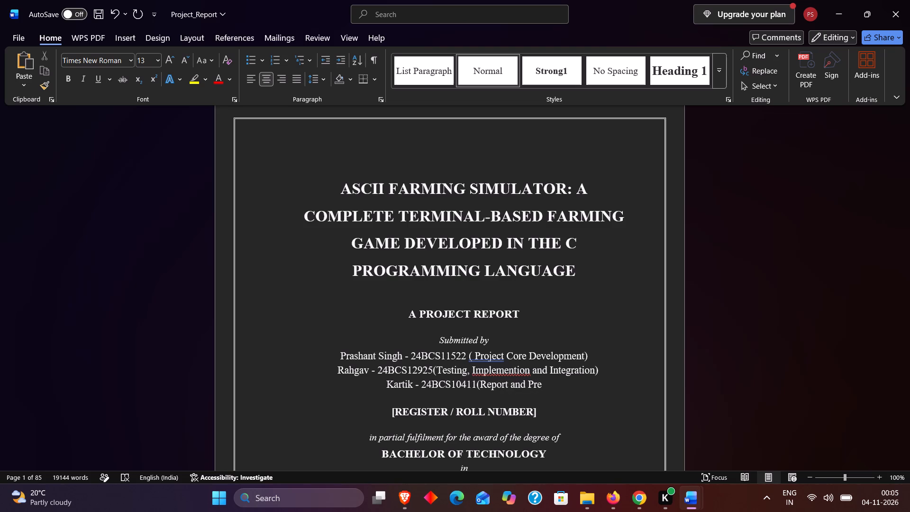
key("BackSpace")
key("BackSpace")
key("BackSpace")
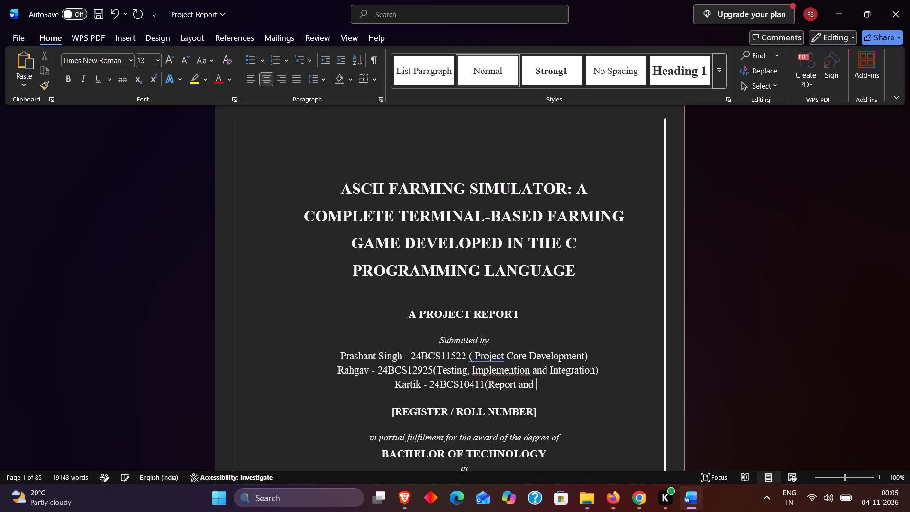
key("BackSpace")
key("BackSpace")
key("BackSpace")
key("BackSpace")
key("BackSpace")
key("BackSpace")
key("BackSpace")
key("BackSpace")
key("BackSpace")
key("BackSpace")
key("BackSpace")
Enter the role "Documentation and Report Preparation" after the third student's opening parenthesis and close the parenthesis.
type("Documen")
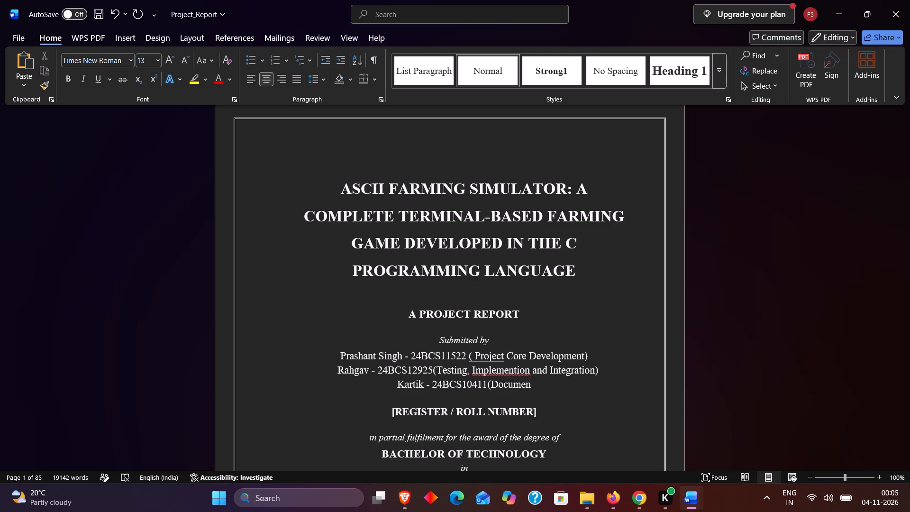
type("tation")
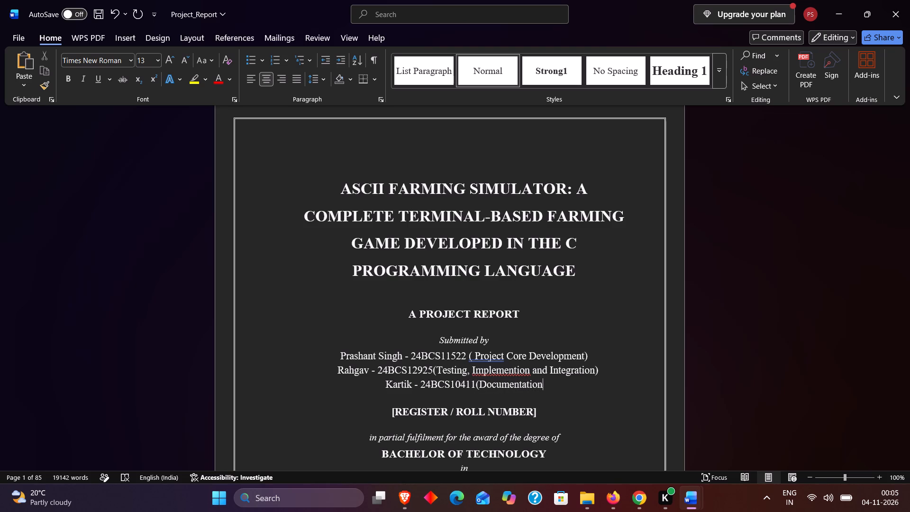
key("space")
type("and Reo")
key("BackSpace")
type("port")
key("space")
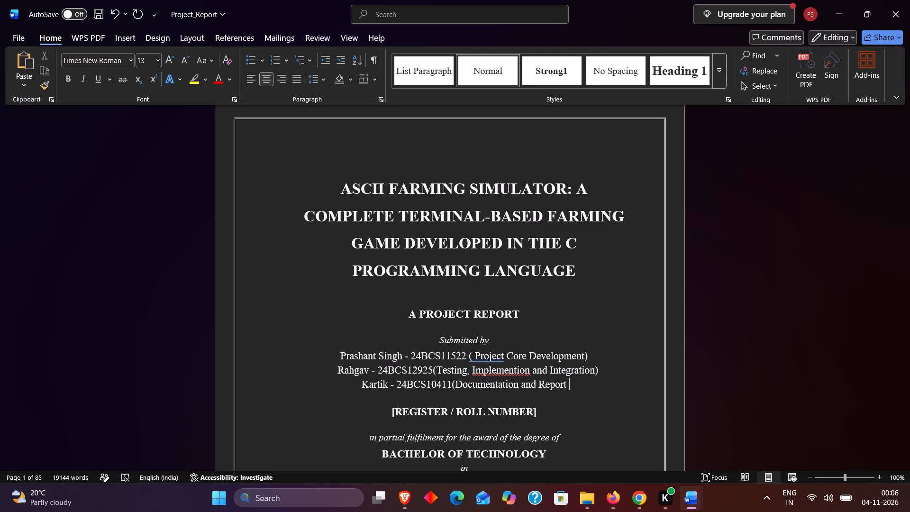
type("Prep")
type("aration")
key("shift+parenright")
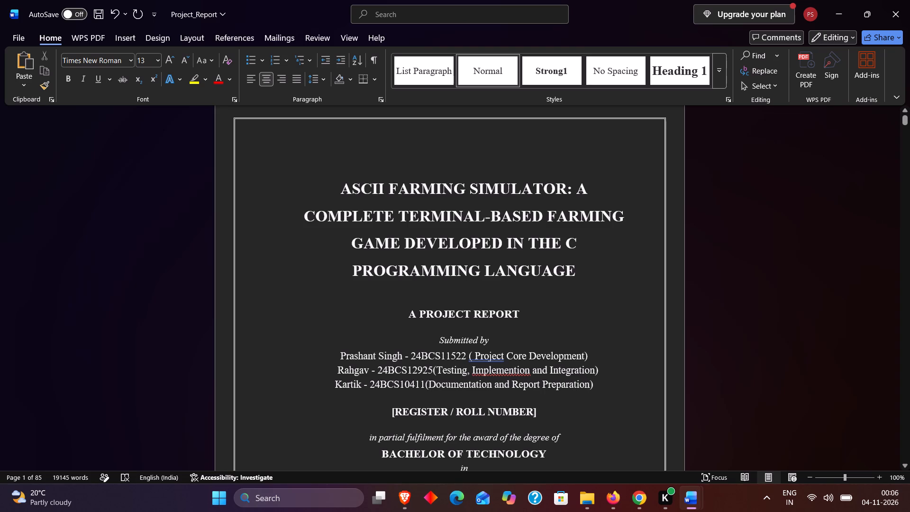
Insert two spaces before the third student's name and one more space before the second student's name.
left_click(333, 385)
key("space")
left_click(336, 370)
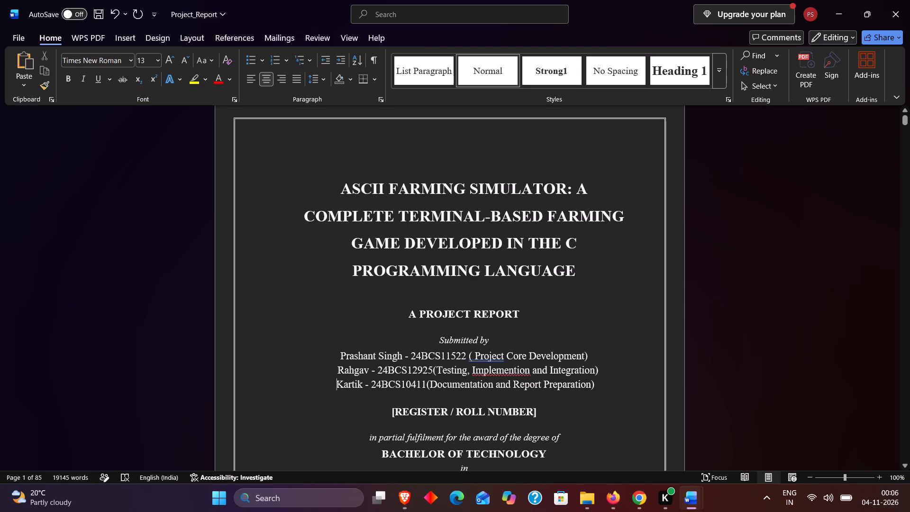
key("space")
left_click(336, 386)
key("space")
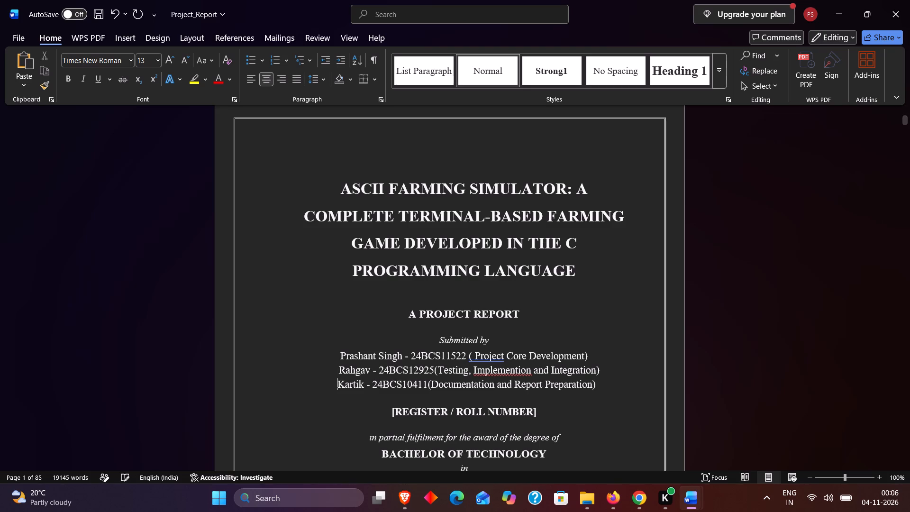
Insert three spaces between the roll number and the role's parenthesis in the second and third students' lines.
scroll(409, 384, "down", 1)
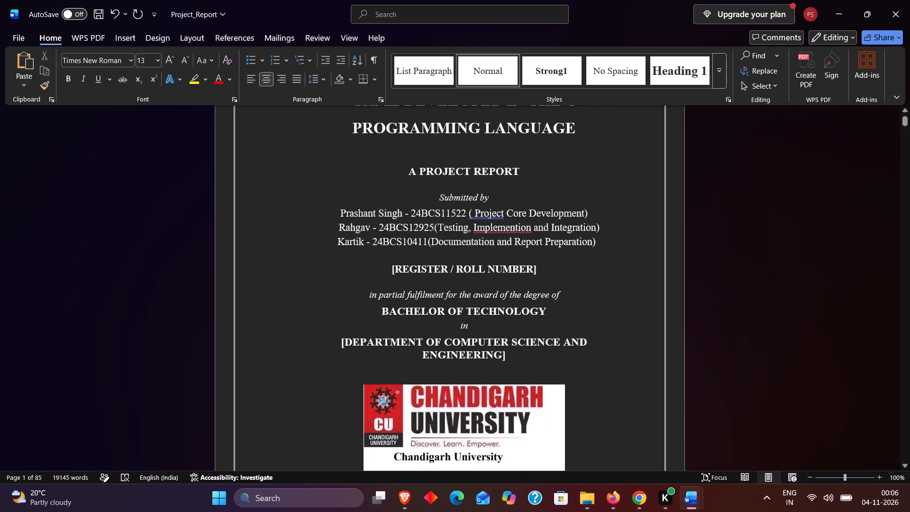
left_click(433, 225)
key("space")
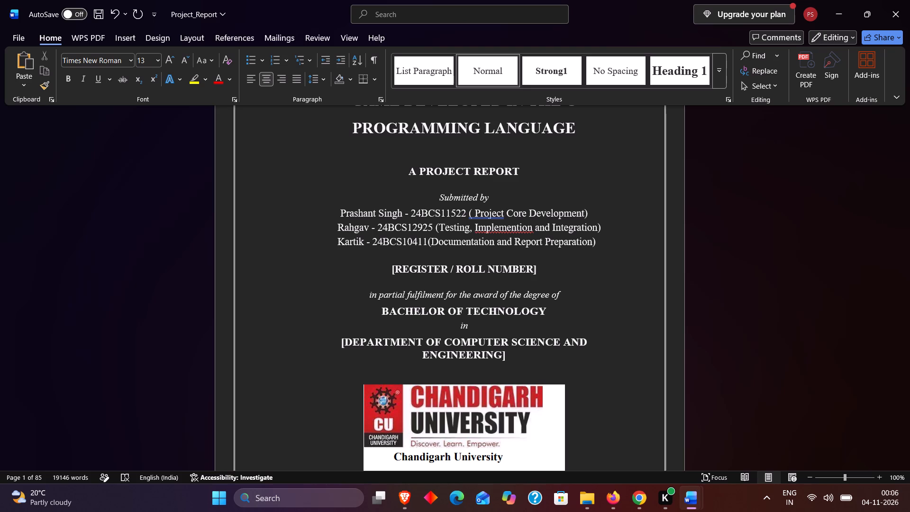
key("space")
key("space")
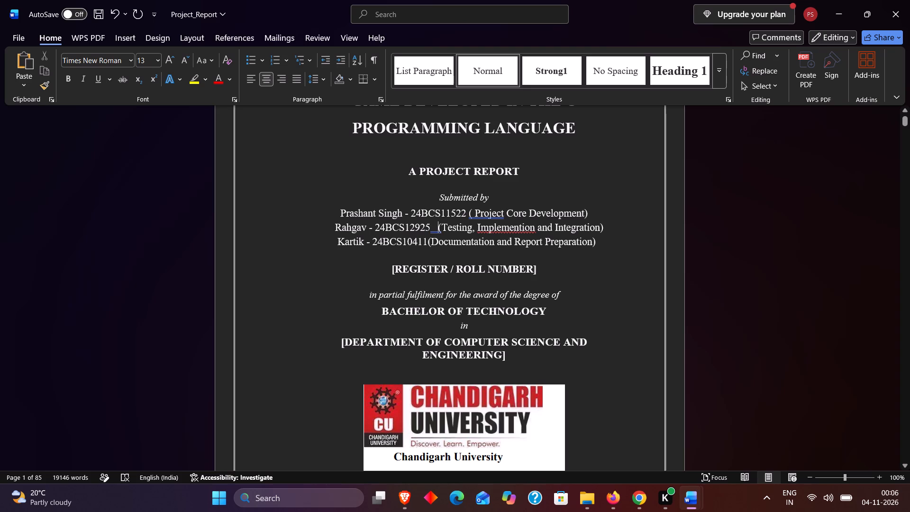
left_click(428, 240)
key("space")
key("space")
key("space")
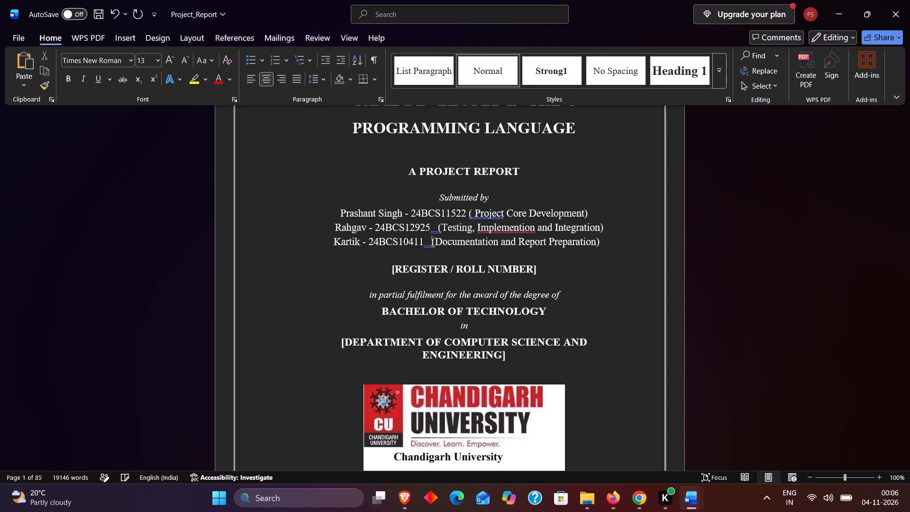
Insert three more spaces before the second student's name and two more before the third student's name.
left_click(333, 231)
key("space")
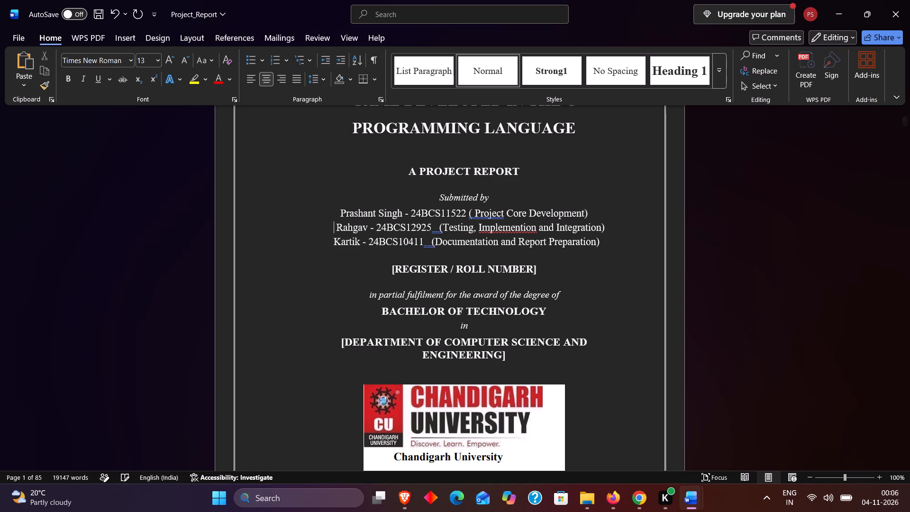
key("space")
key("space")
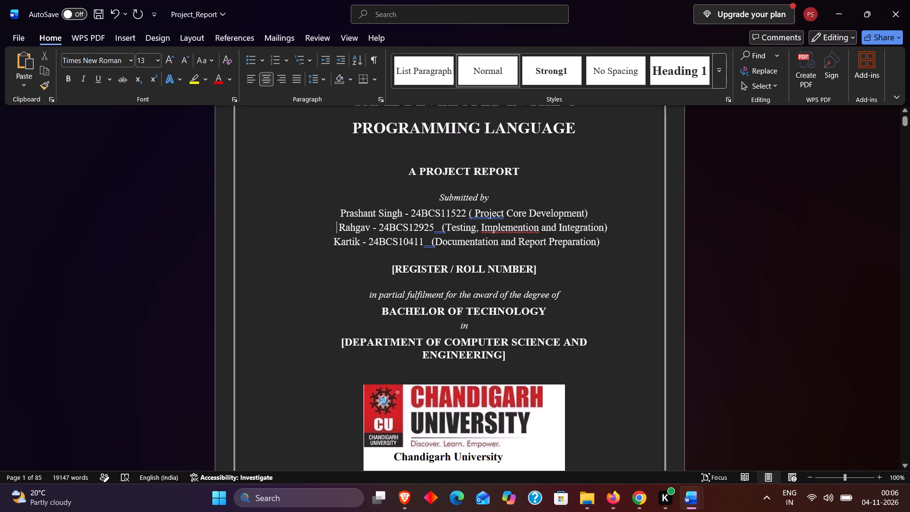
left_click(334, 241)
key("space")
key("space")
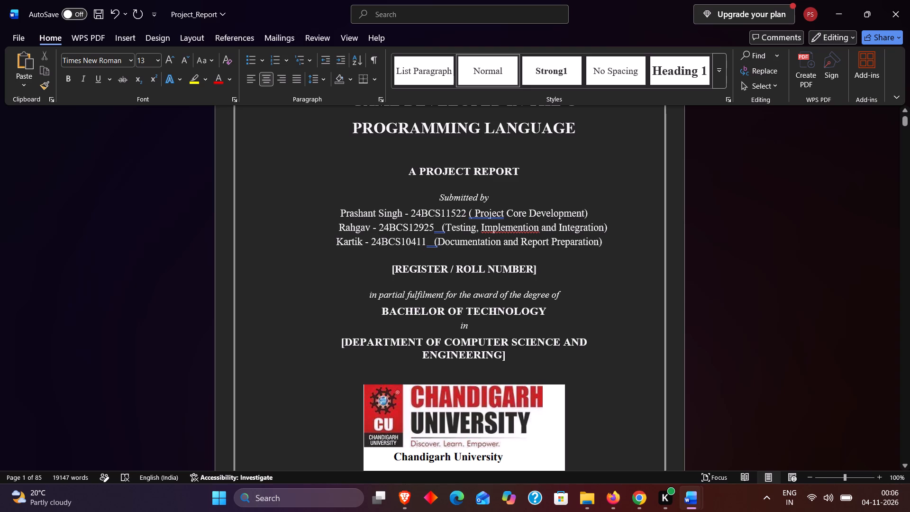
Remove one space before the role's opening parenthesis in both the second and third students' lines.
left_click(442, 222)
left_click(622, 255)
left_click(443, 221)
key("BackSpace")
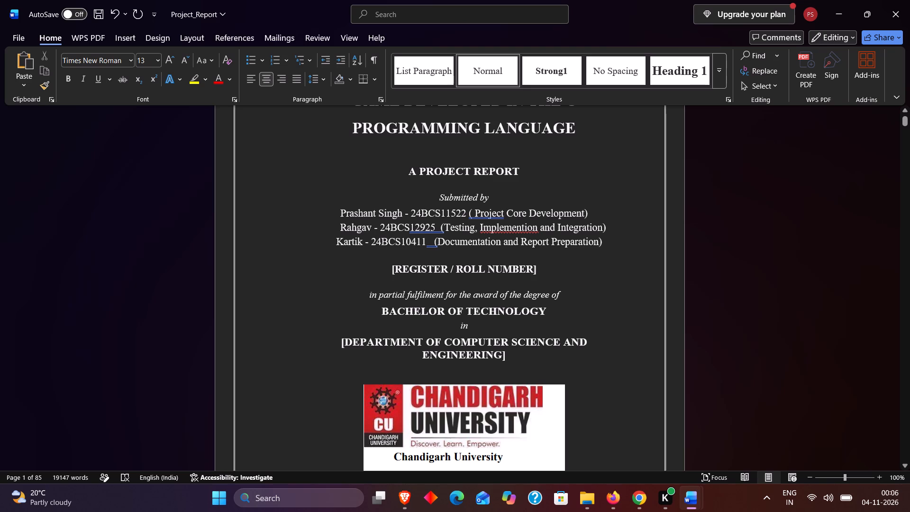
left_click(435, 242)
key("BackSpace")
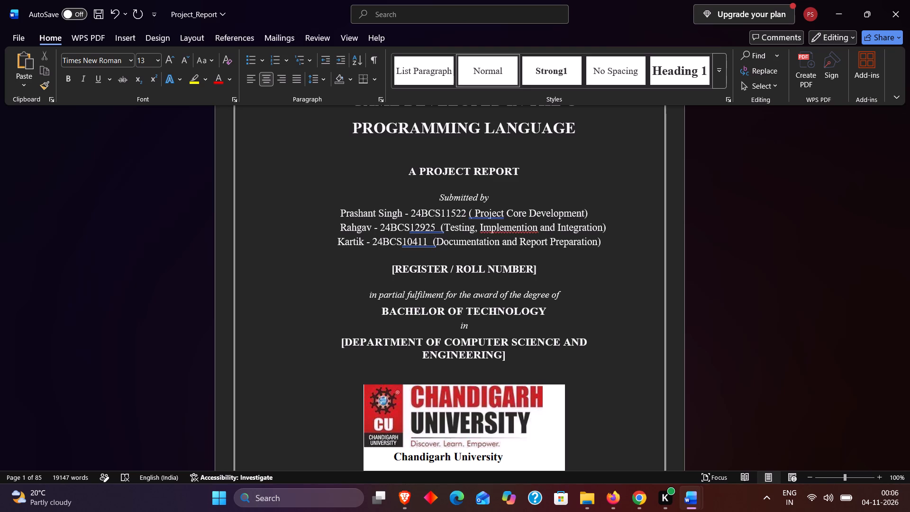
left_click(512, 256)
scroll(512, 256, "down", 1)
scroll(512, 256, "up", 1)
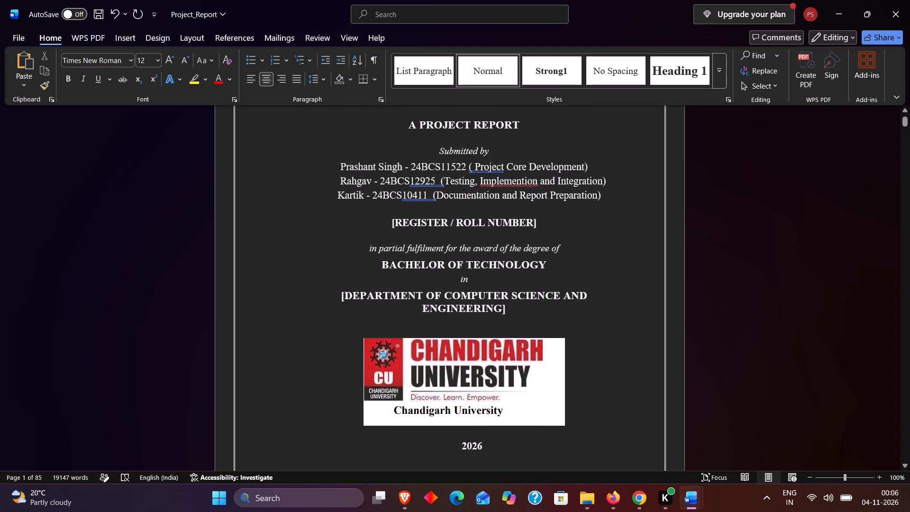
Delete the "[REGISTER / ROLL NUMBER]" placeholder line below the students' names on the title page.
scroll(512, 256, "down", 1)
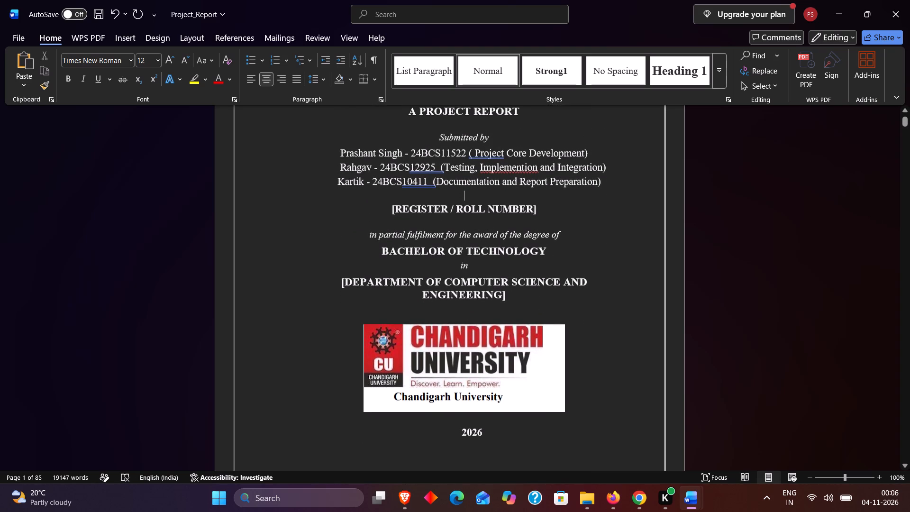
left_click_drag(385, 209, 477, 206)
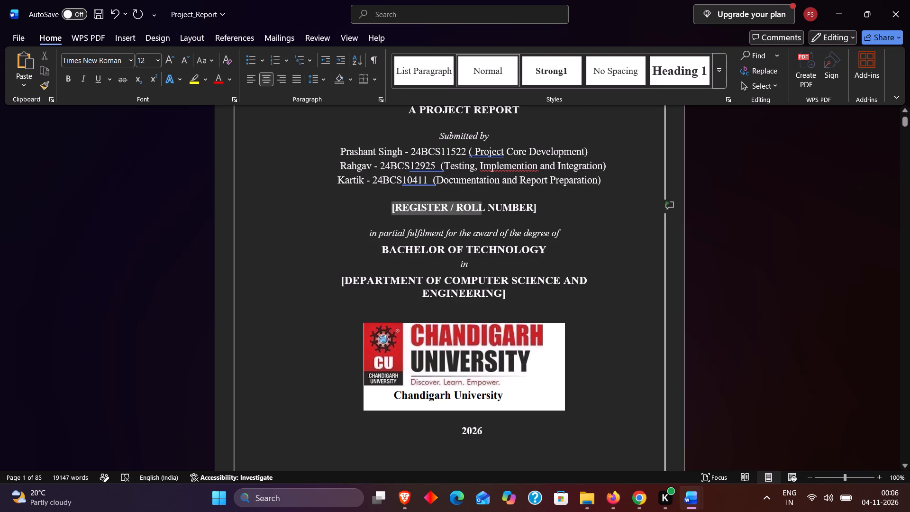
left_click_drag(477, 206, 546, 207)
key("BackSpace")
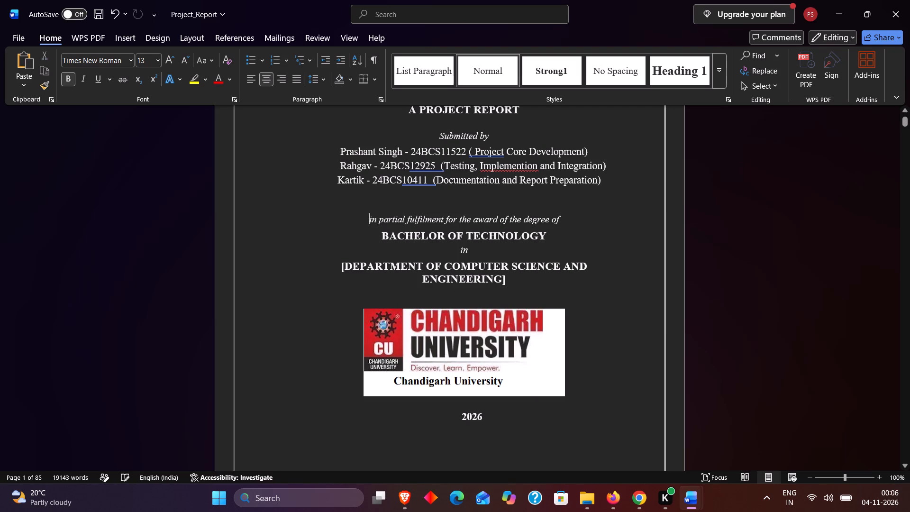
Change the degree on the title page to "BACHELOR OF ENGINEERING".
left_click_drag(547, 233, 474, 236)
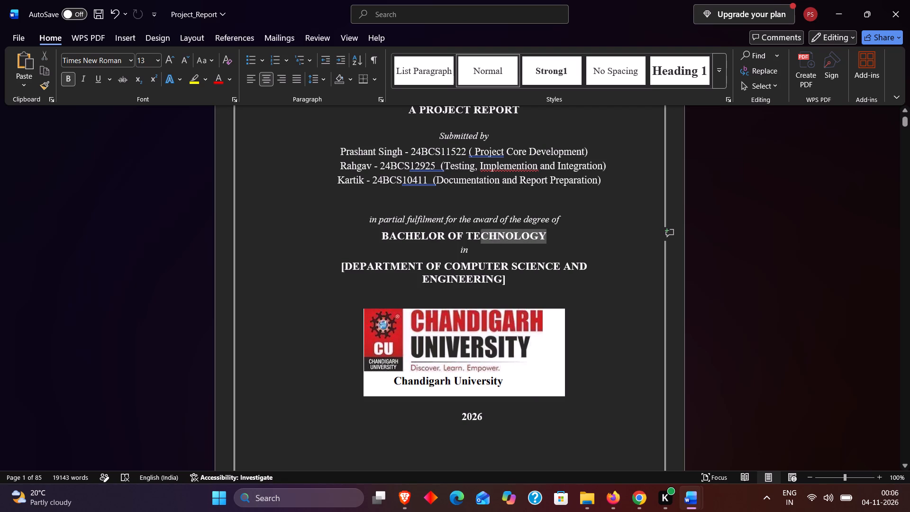
left_click_drag(474, 236, 461, 237)
key("BackSpace")
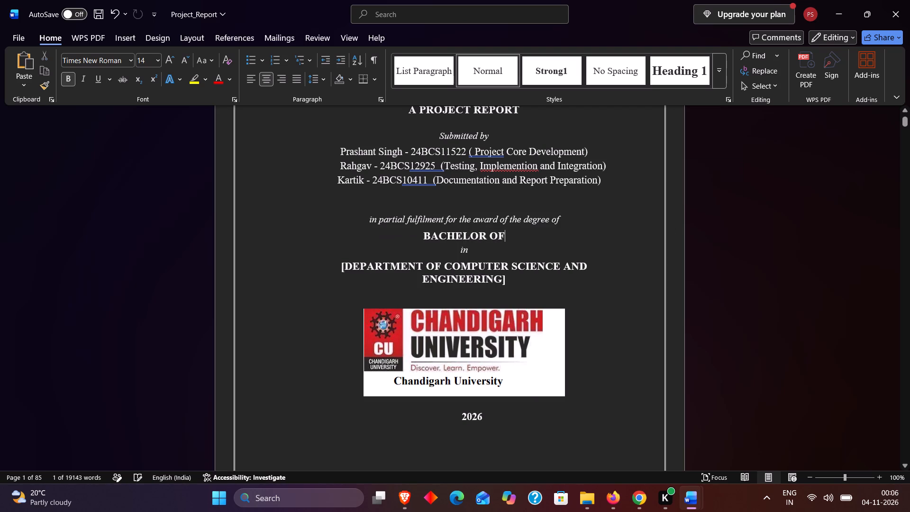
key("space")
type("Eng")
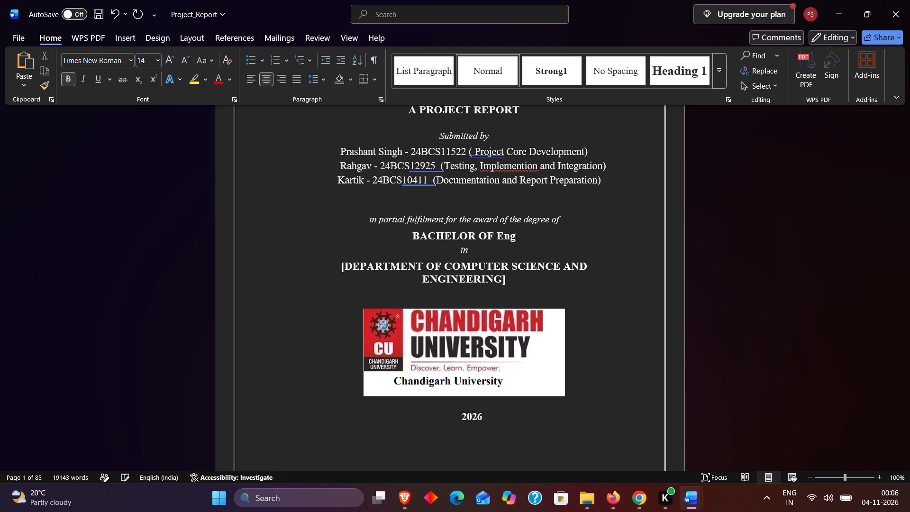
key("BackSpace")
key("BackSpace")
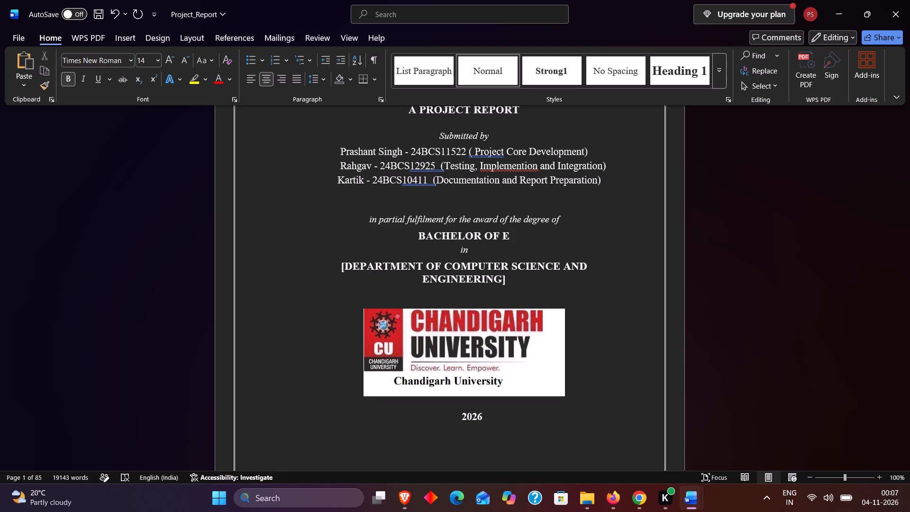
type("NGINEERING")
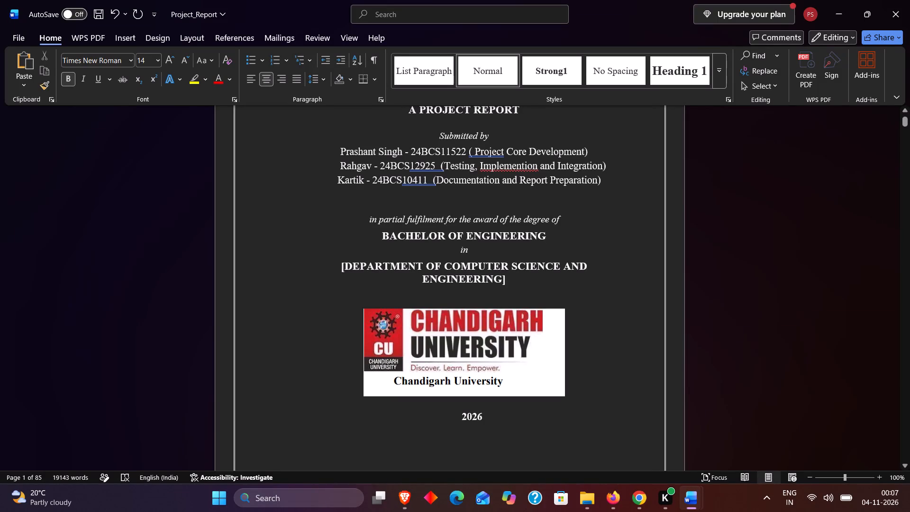
Remove the square brackets and "DEPARTMENT OF" from the department line, leaving "COMPUTER SCIENCE AND ENGINEERING".
left_click(344, 264)
key("BackSpace")
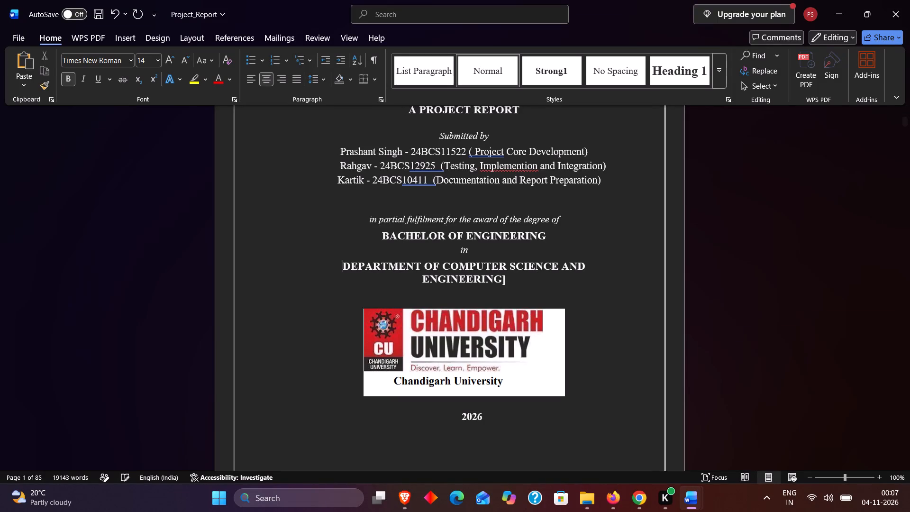
left_click_drag(441, 263, 375, 270)
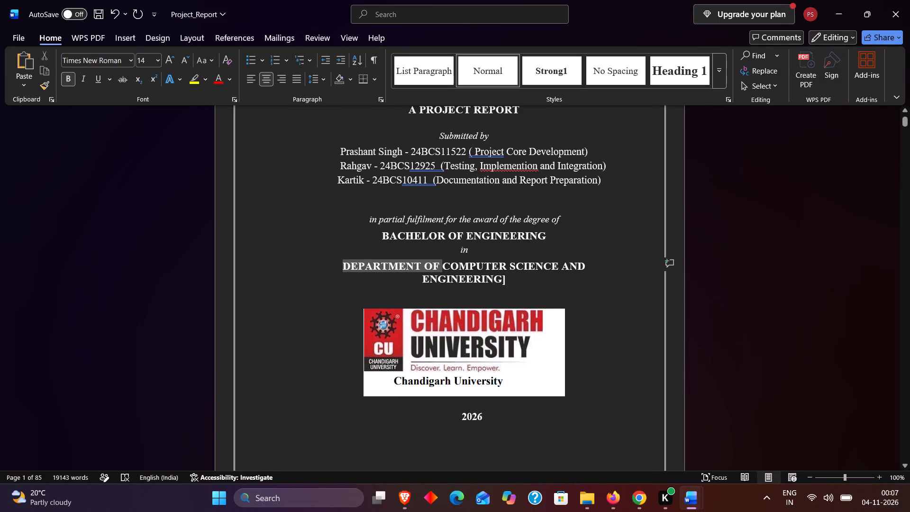
left_click_drag(375, 270, 357, 268)
key("BackSpace")
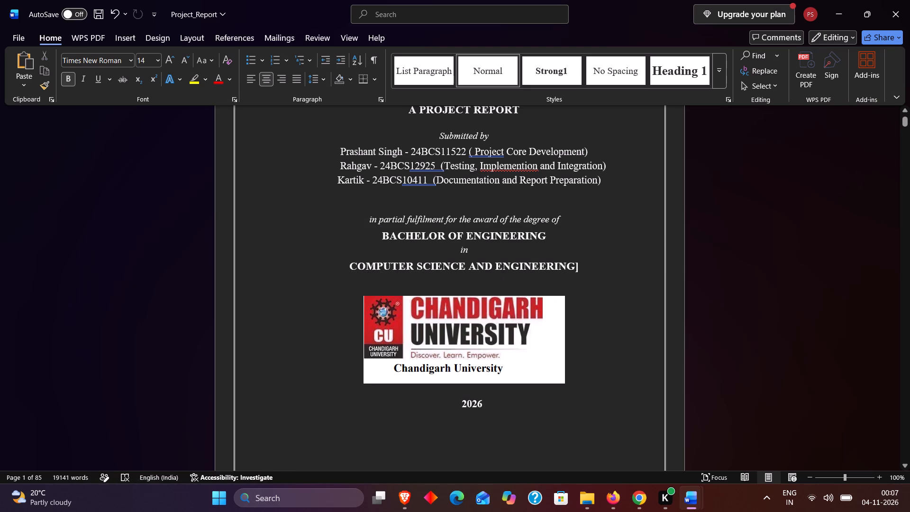
left_click(586, 261)
key("BackSpace")
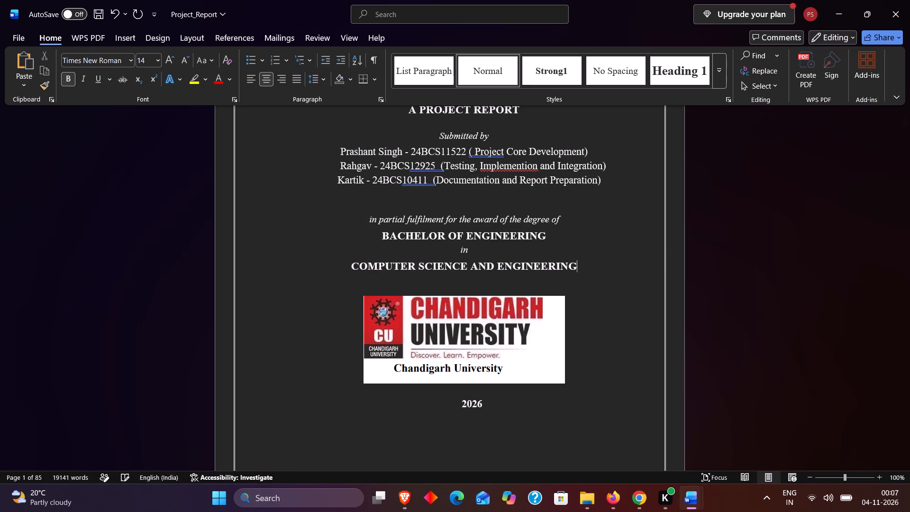
Check the revised title page and go on to the bonafide certificate's paragraph with the student name and roll number placeholders.
scroll(579, 331, "up", 1)
scroll(579, 331, "down", 3)
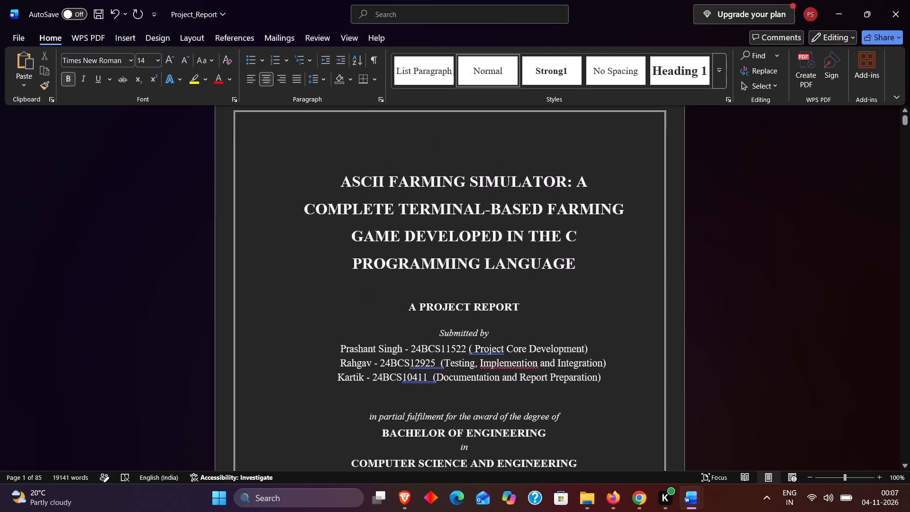
scroll(579, 331, "down", 6)
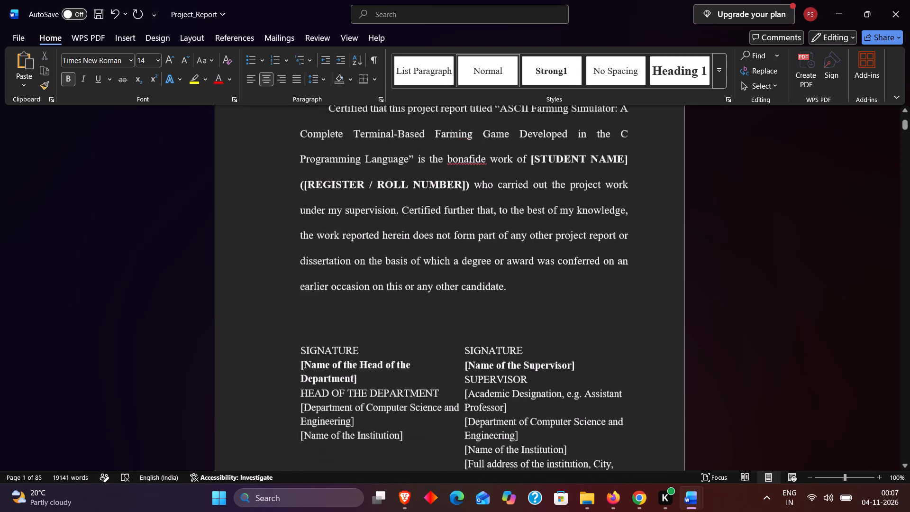
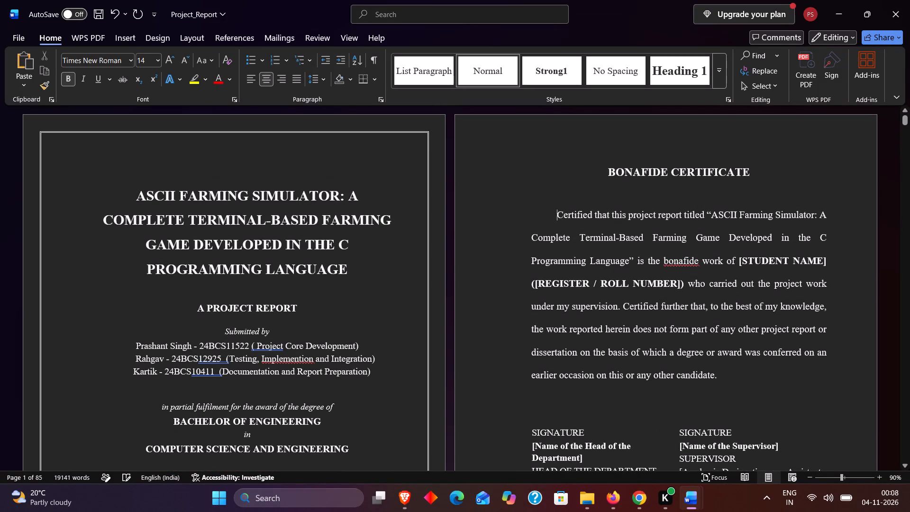
Remove the first-line indent from the bonafide certificate's "Certified that this project report" paragraph.
key("BackSpace")
key("BackSpace")
key("ctrl+z")
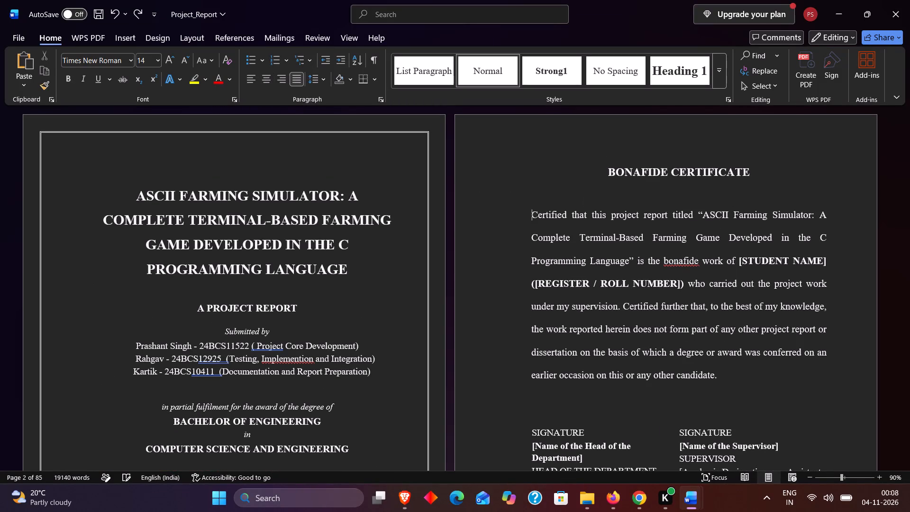
Delete the "[STUDENT NAME]" placeholder after "bonafide work of" in the certificate paragraph.
scroll(559, 212, "up", 3, "ctrl")
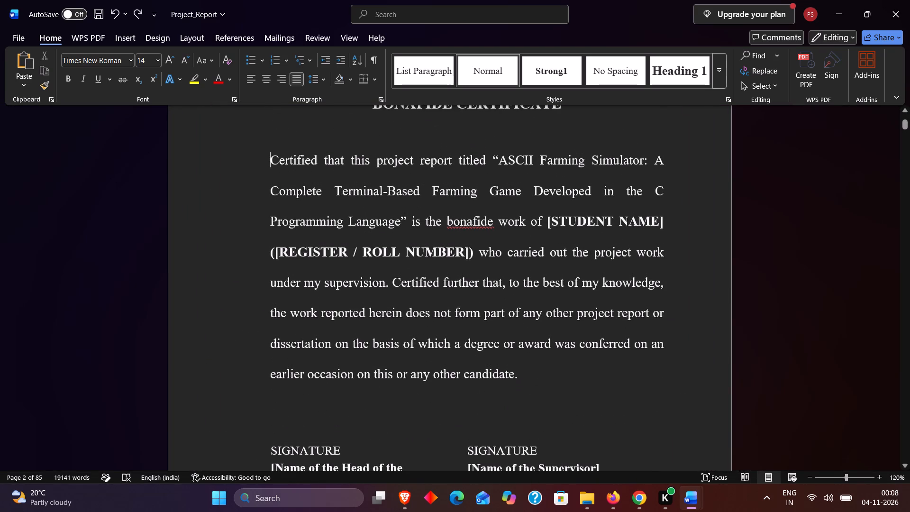
left_click(476, 253)
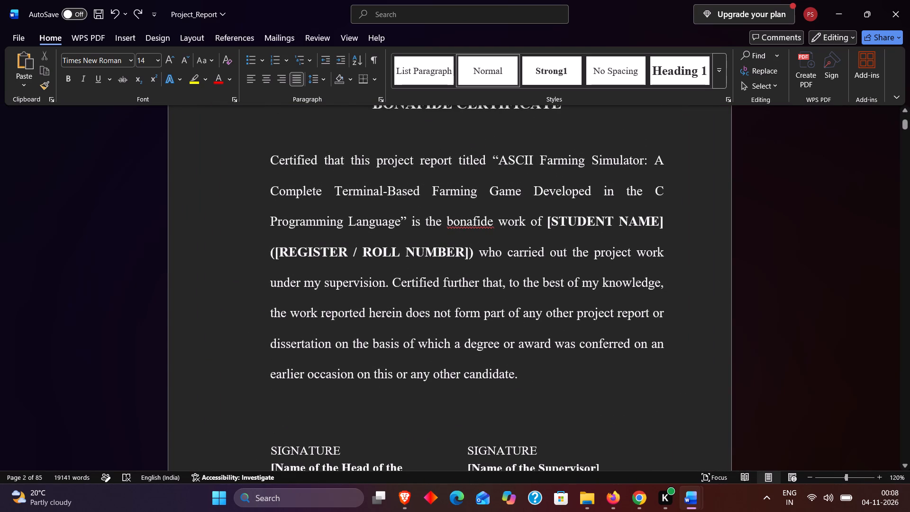
left_click(666, 217)
key("BackSpace")
key("BackSpace")
key("BackSpace")
key("BackSpace")
key("BackSpace")
key("BackSpace")
key("BackSpace")
key("BackSpace")
key("BackSpace")
key("BackSpace")
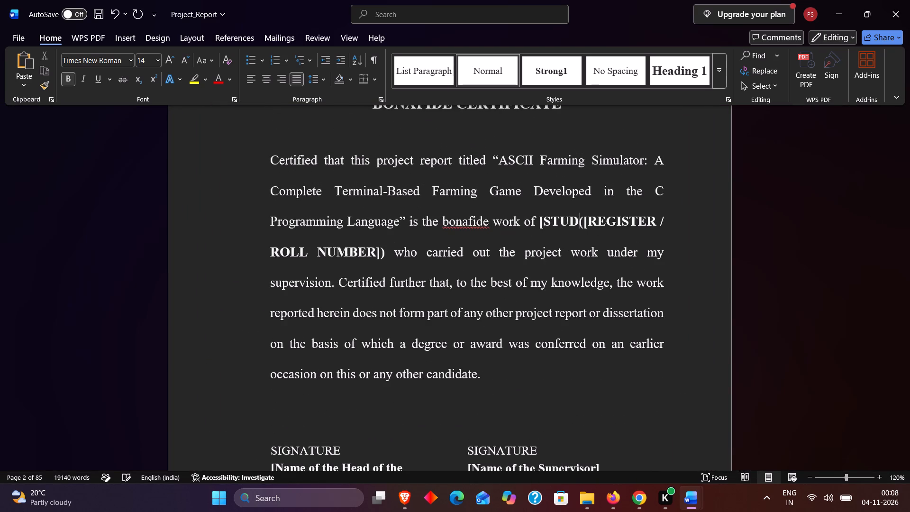
key("BackSpace")
key("BackSpace")
key("BackSpace")
key("BackSpace")
key("BackSpace")
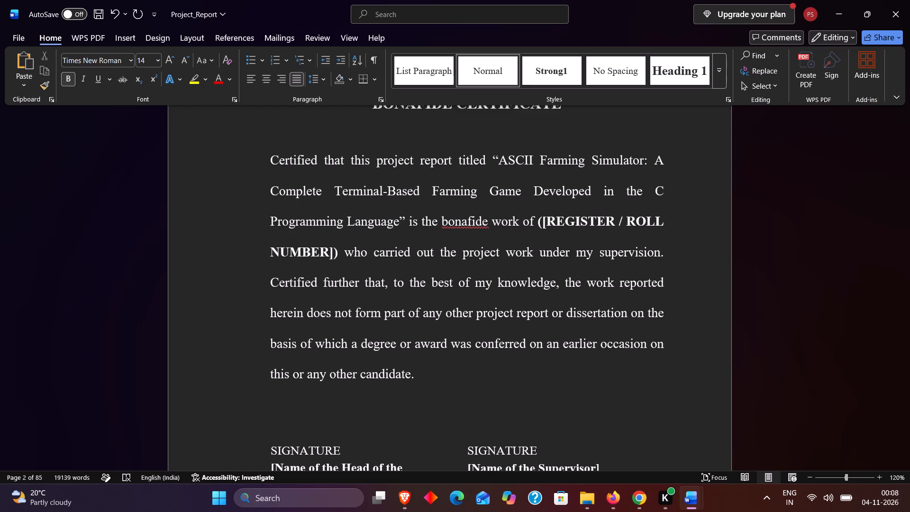
Enter the students' first names "Prashant , Raghav, Kartik" after "bonafide work of" in the certificate paragraph.
key("shift+p")
key("BackSpace")
key("space")
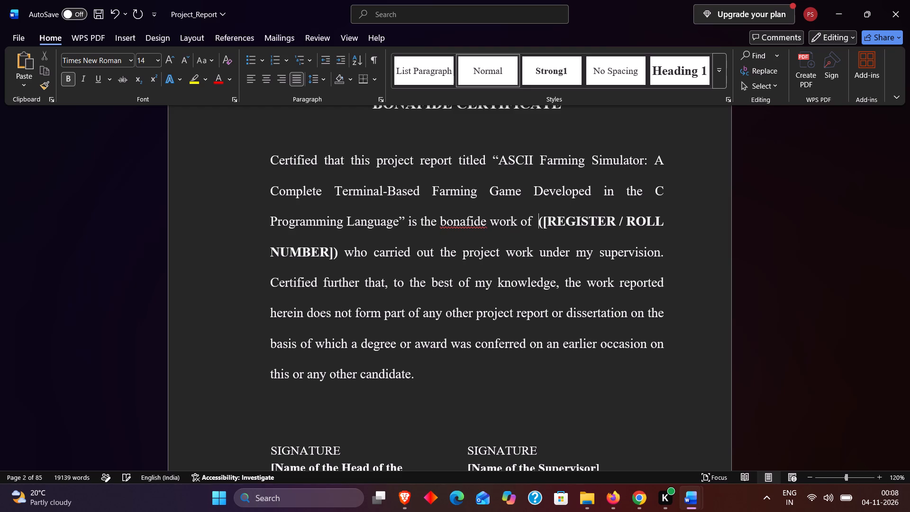
key("shift+p")
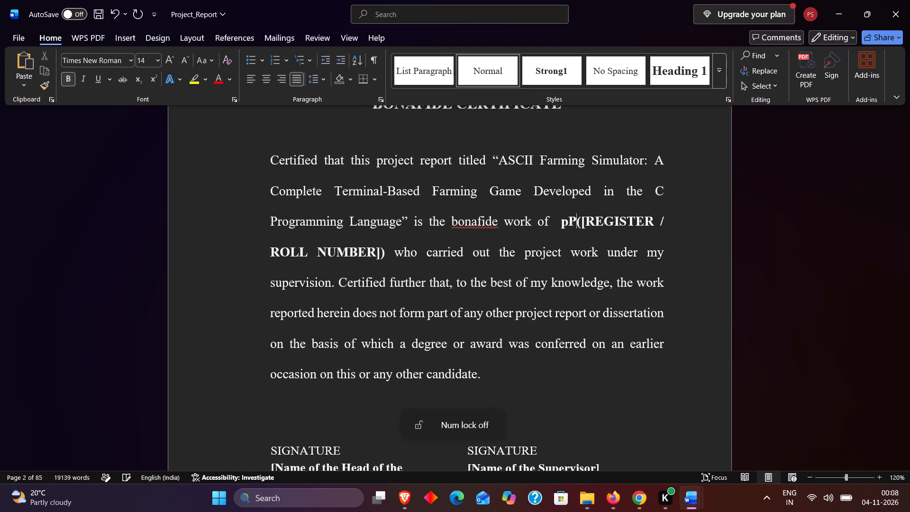
type("ra")
key("BackSpace")
key("BackSpace")
key("BackSpace")
key("BackSpace")
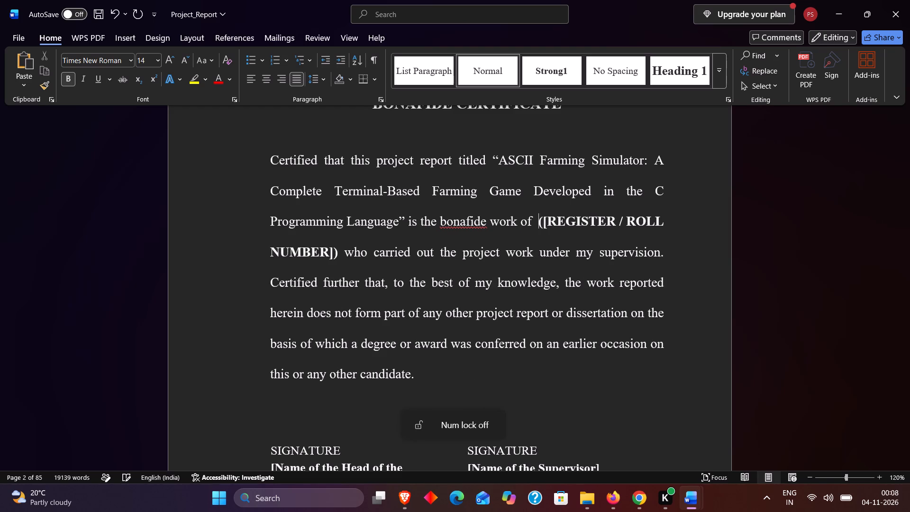
key("space")
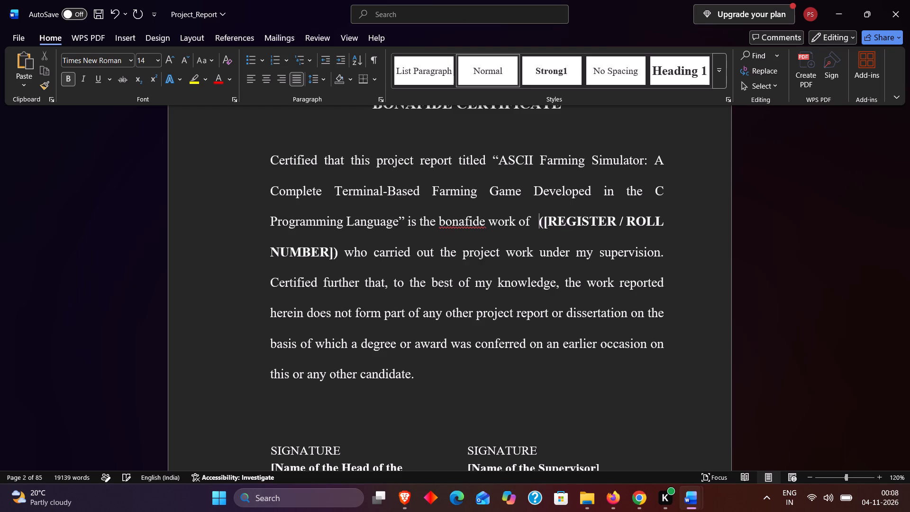
type("P")
type("rashant")
key("space")
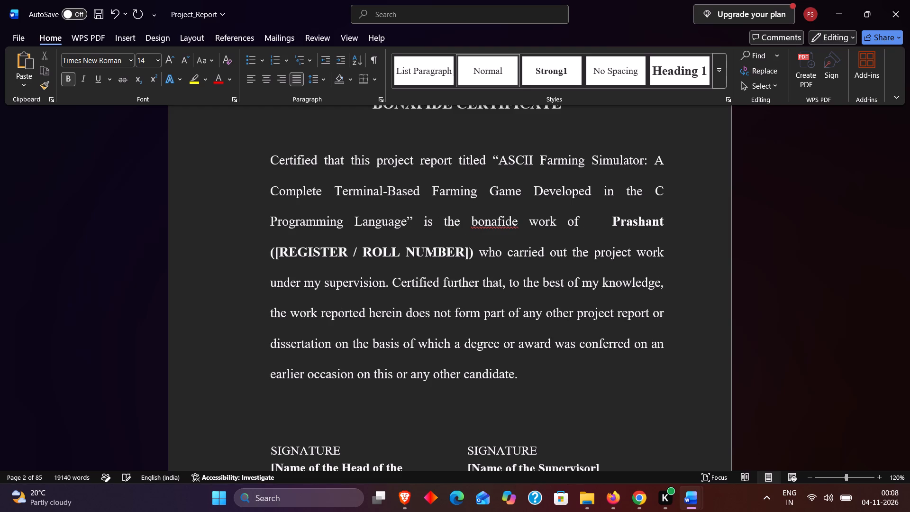
type(",")
key("space")
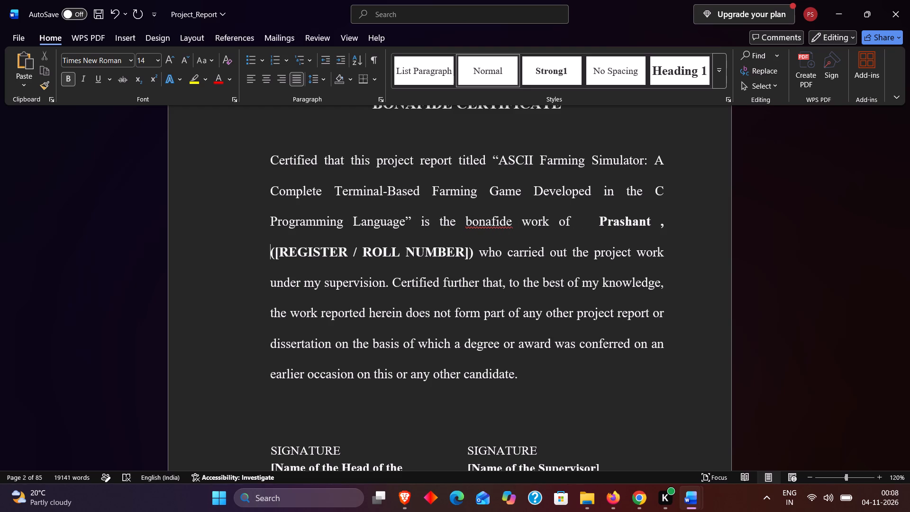
type("Ragha")
key("v")
key("BackSpace")
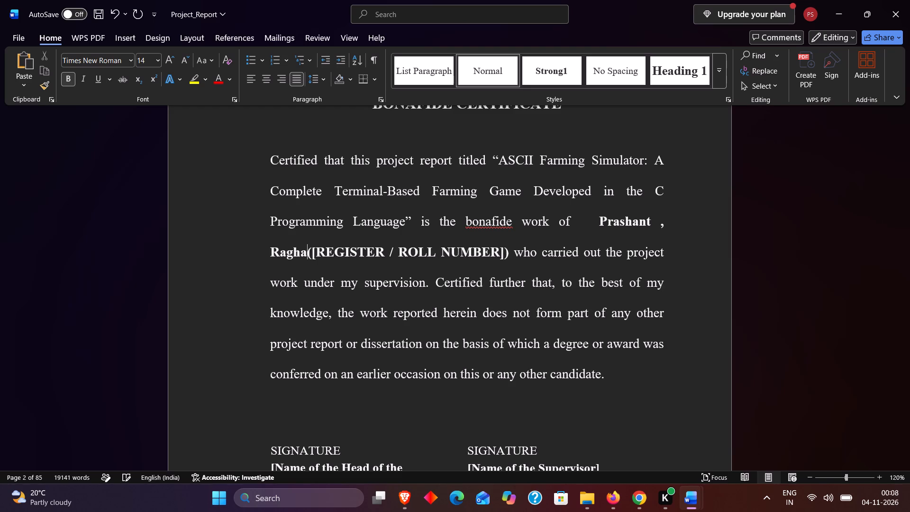
type("v")
key("space")
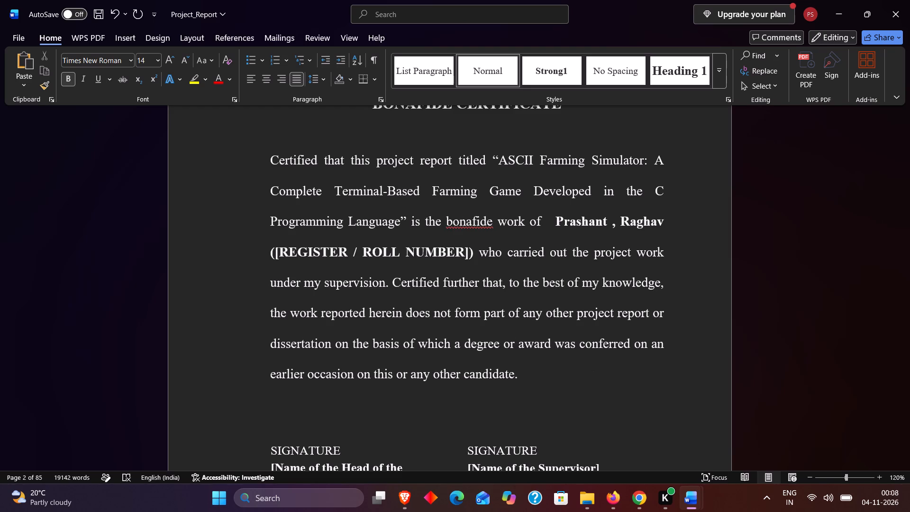
key("BackSpace")
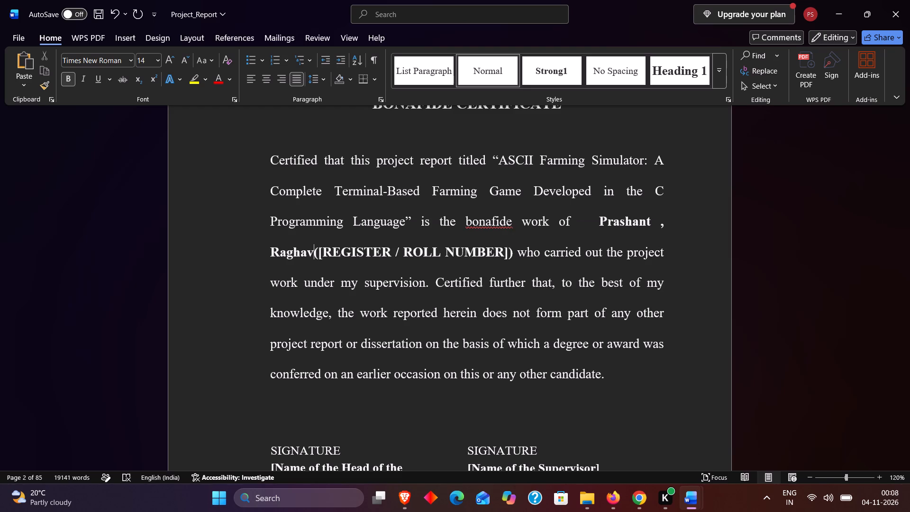
type(",")
key("space")
type("Kartik")
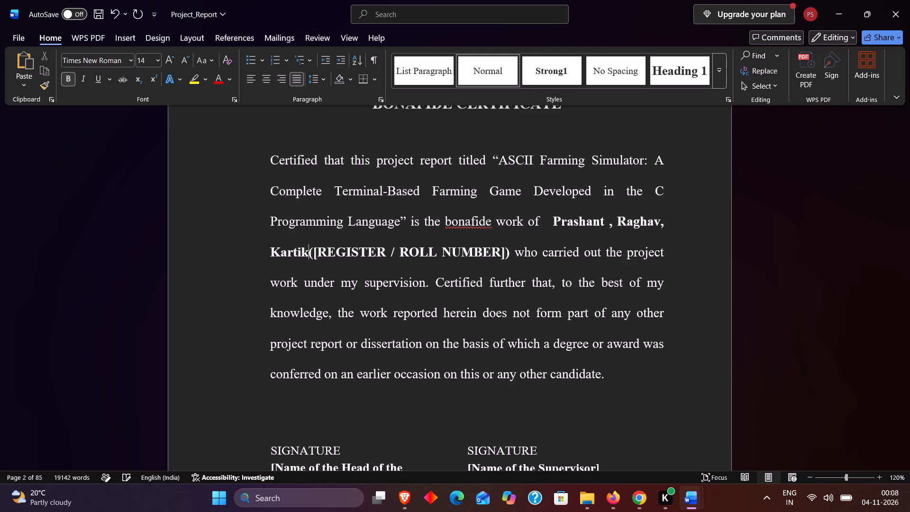
key("space")
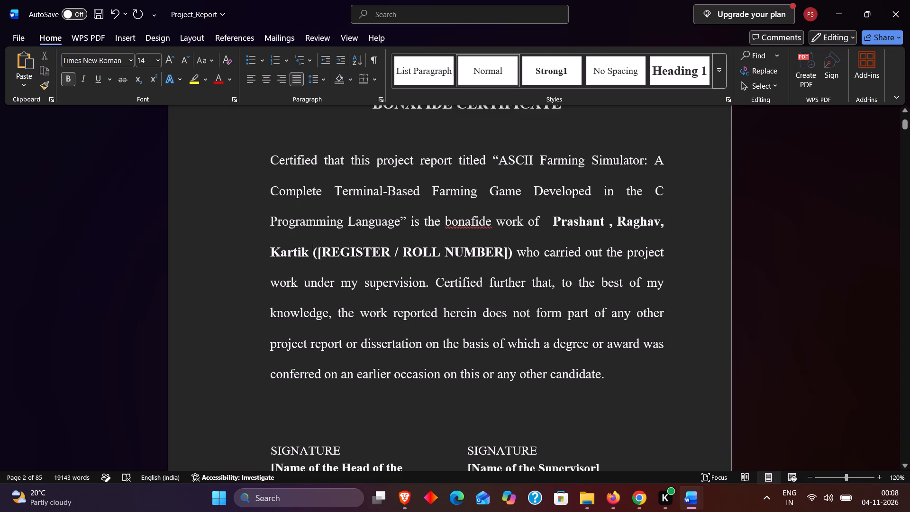
Delete the "([REGISTER / ROLL NUMBER])" placeholder following the students' names in the certificate paragraph.
left_click_drag(312, 250, 510, 261)
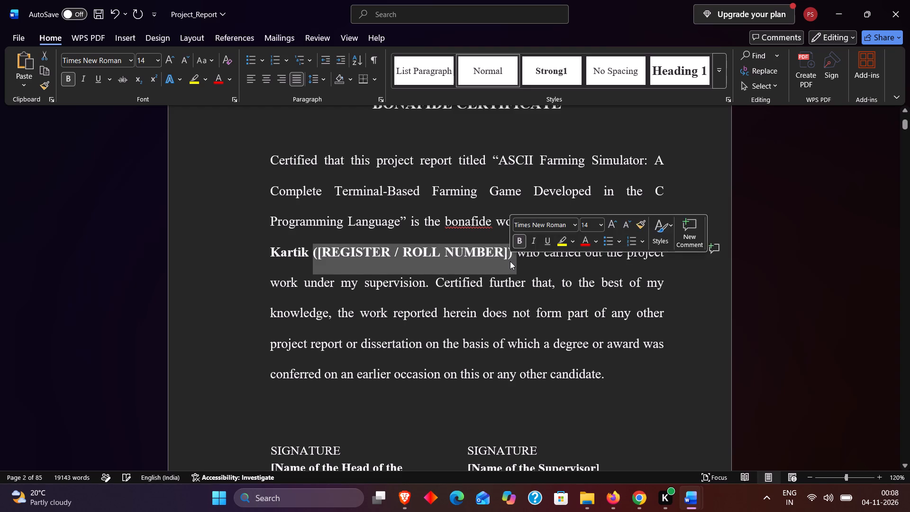
key("BackSpace")
left_click(604, 218)
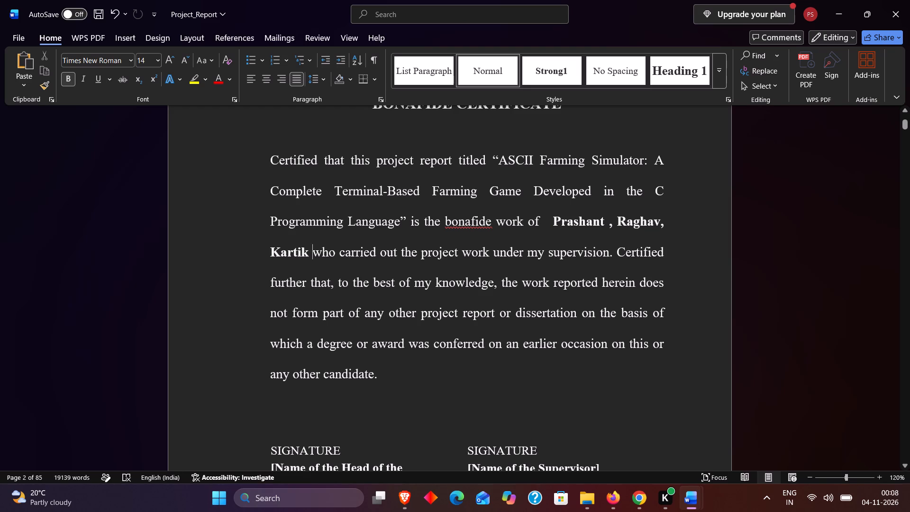
scroll(437, 262, "down", 1)
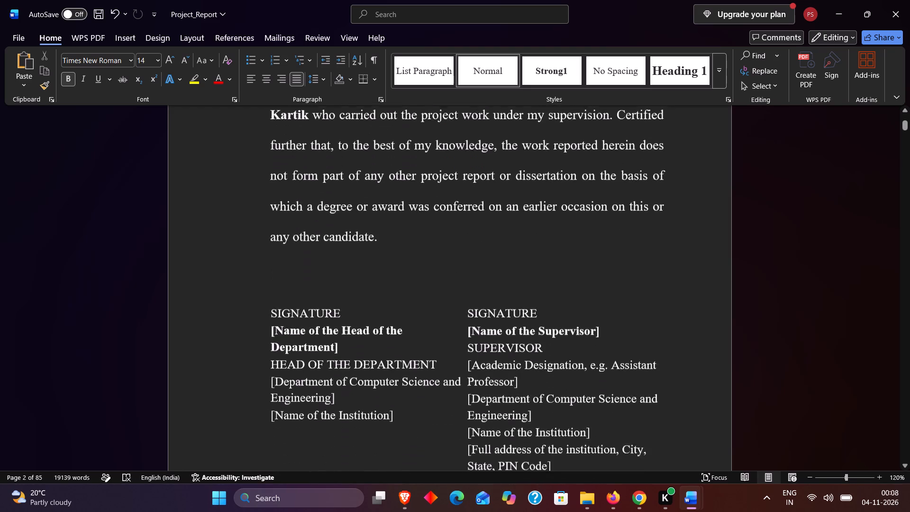
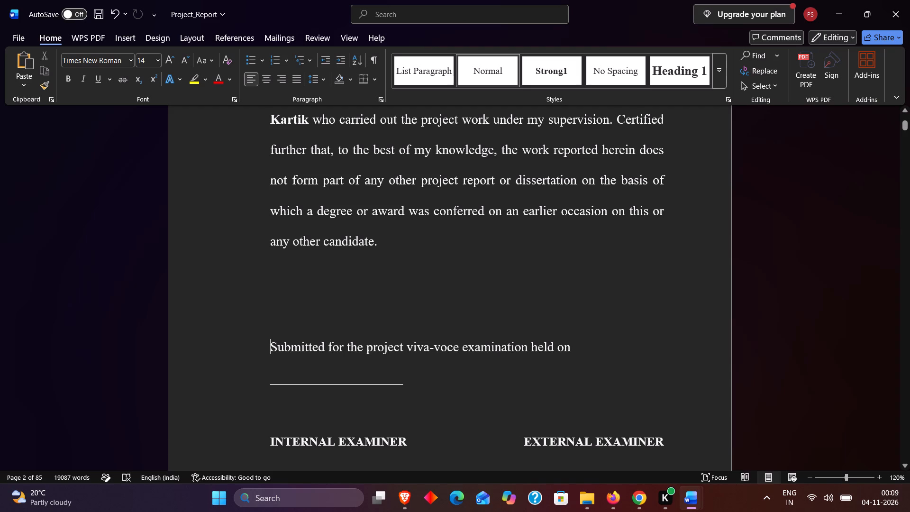
Close up the blank space above "Submitted for the project viva-voce examination", keeping it as a separate paragraph directly below the certificate text.
key("BackSpace")
key("BackSpace")
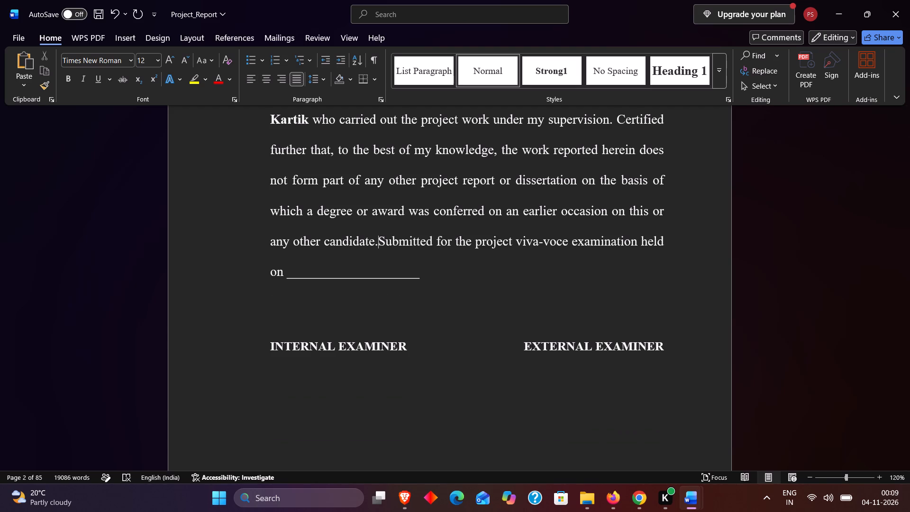
key("Return")
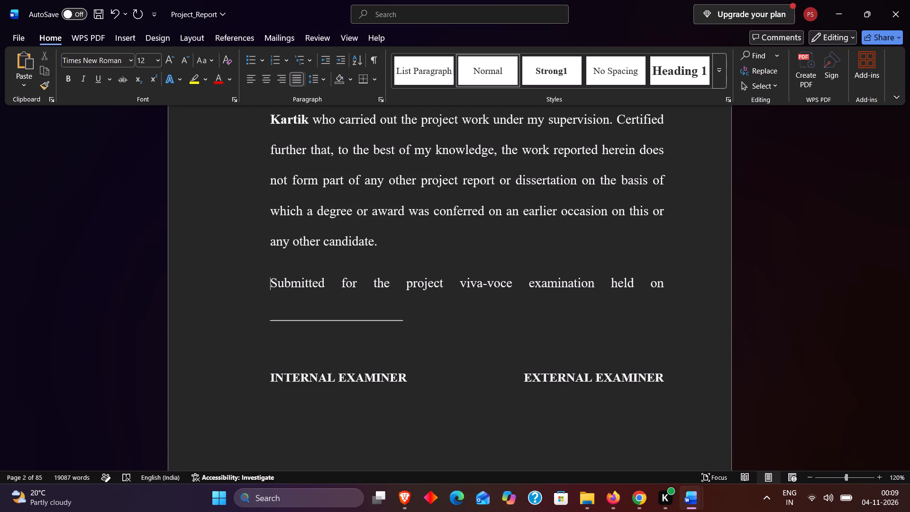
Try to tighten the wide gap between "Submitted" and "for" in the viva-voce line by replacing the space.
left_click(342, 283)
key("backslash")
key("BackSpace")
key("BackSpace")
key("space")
Place the cursor at the end of the underscore blank following "viva-voce examination held on".
left_click(453, 308)
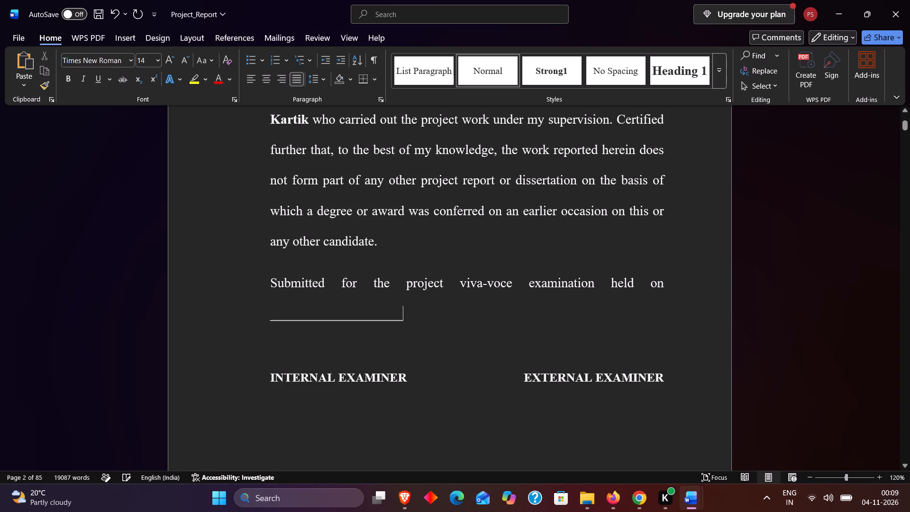
Place the cursor directly after the "[Department]" placeholder in the first paragraph of the Acknowledgement page.
scroll(453, 308, "down", 3)
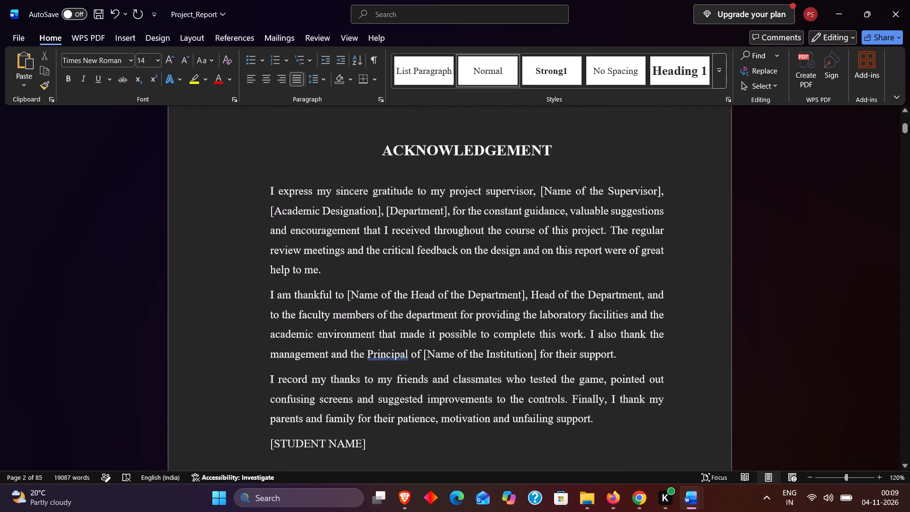
scroll(453, 308, "up", 1)
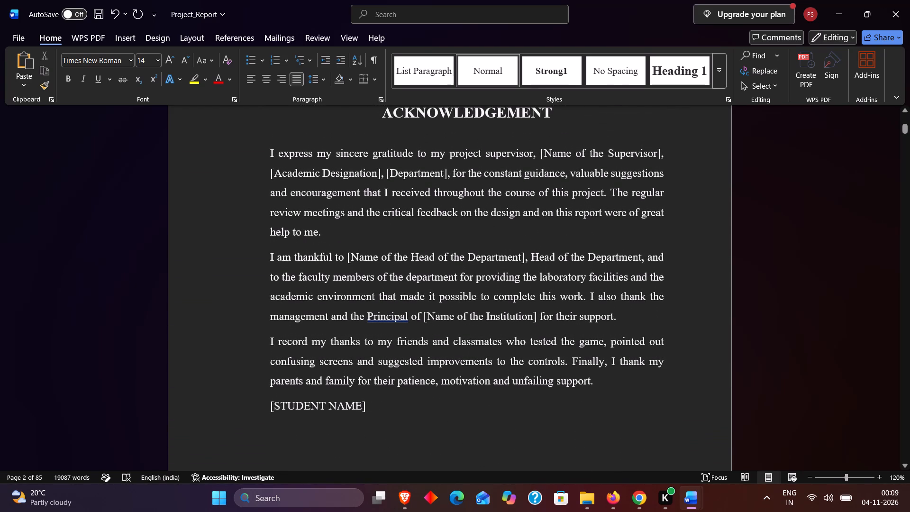
left_click(447, 173)
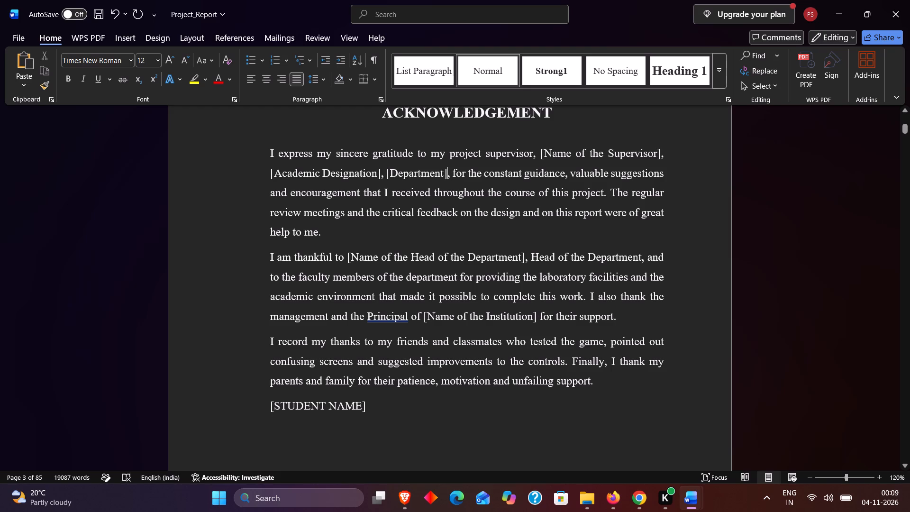
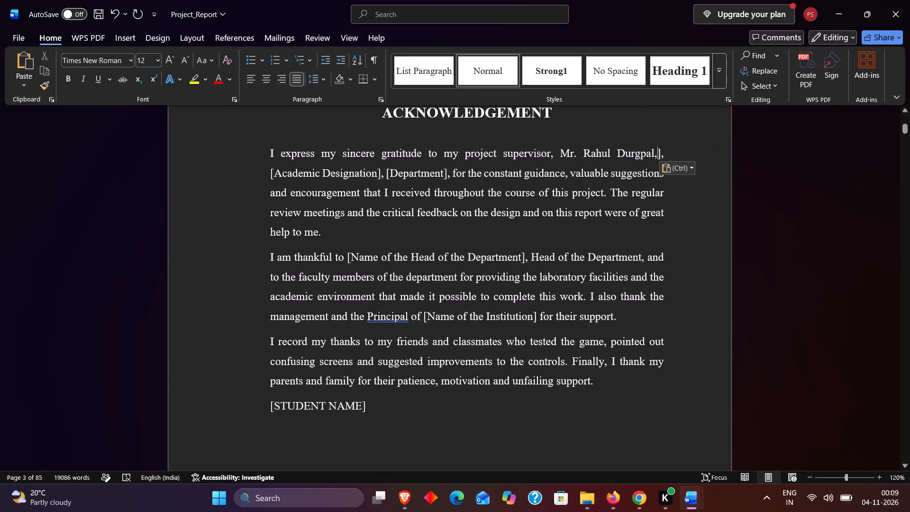
Delete the stray closing bracket and extra comma after the supervisor's name in the acknowledgement's first paragraph.
key("Right")
key("Right")
key("BackSpace")
key("BackSpace")
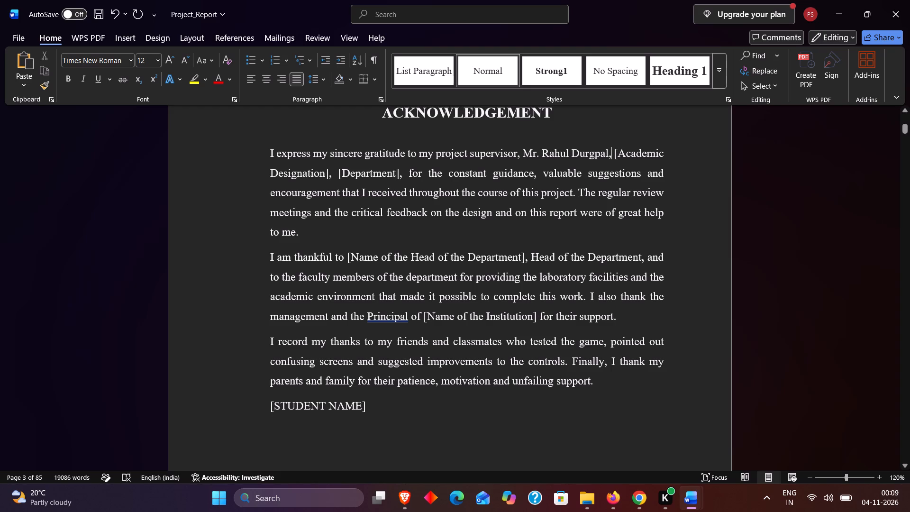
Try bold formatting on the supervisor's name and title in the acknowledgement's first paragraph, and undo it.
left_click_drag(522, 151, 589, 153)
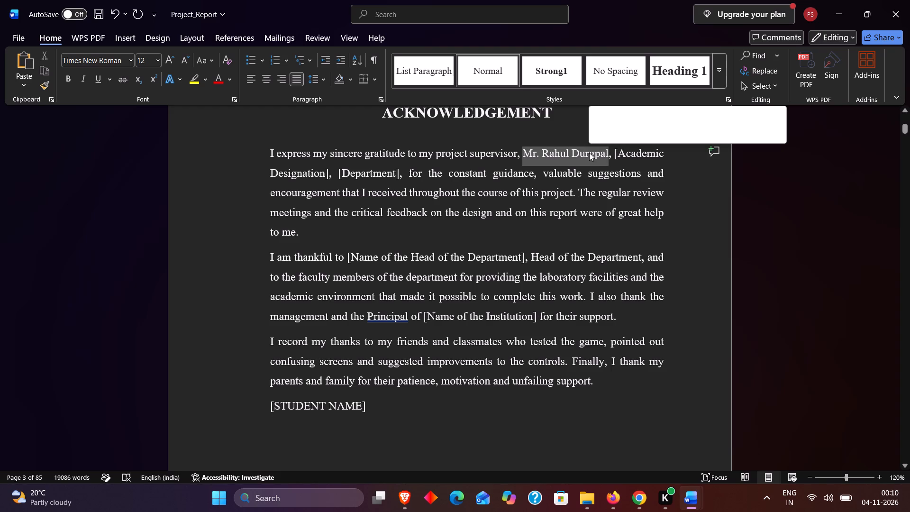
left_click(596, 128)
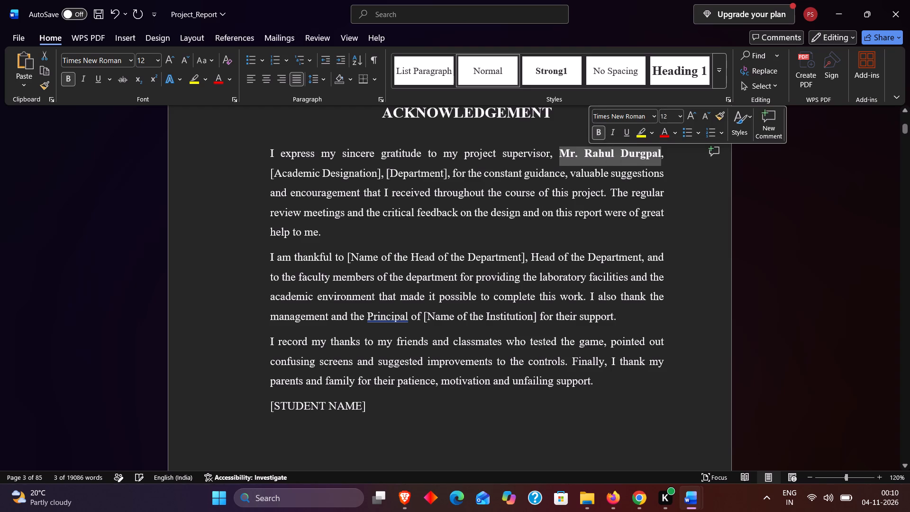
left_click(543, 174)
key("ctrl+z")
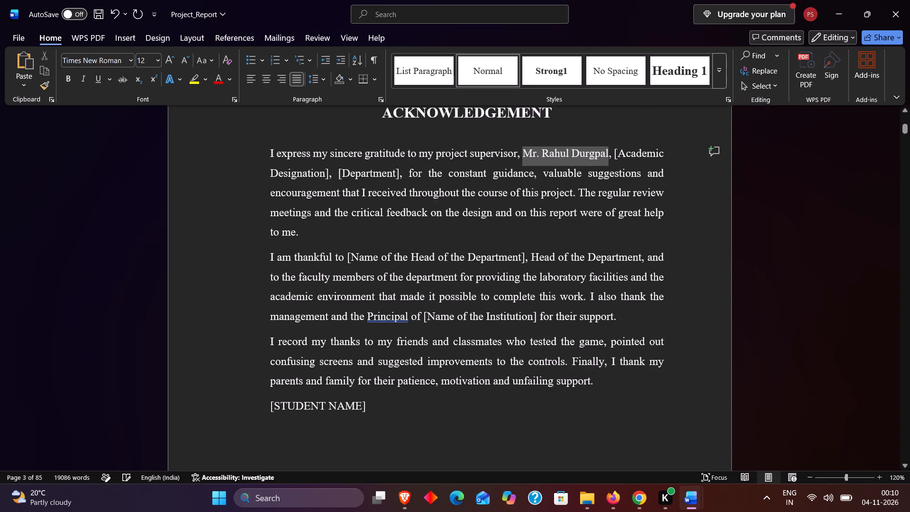
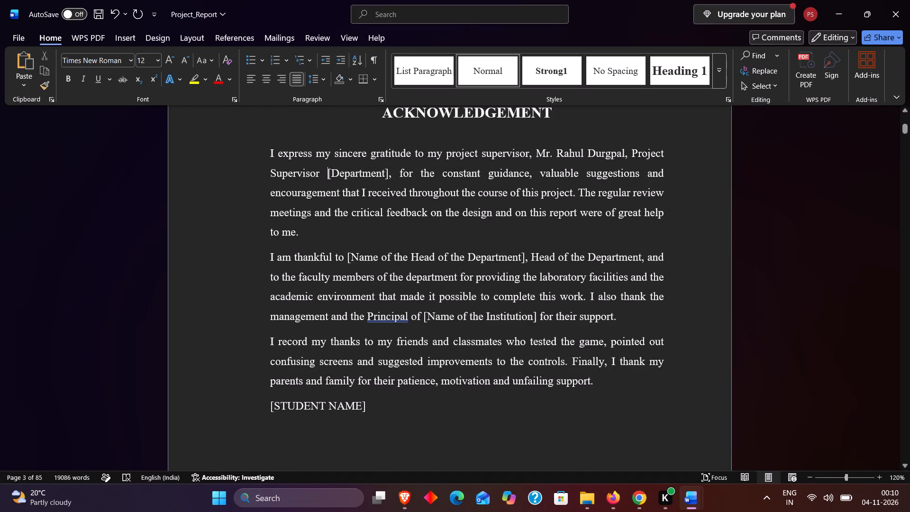
Insert a comma and a space between "Project Supervisor" and "[Department]" in the first acknowledgement paragraph.
key("BackSpace")
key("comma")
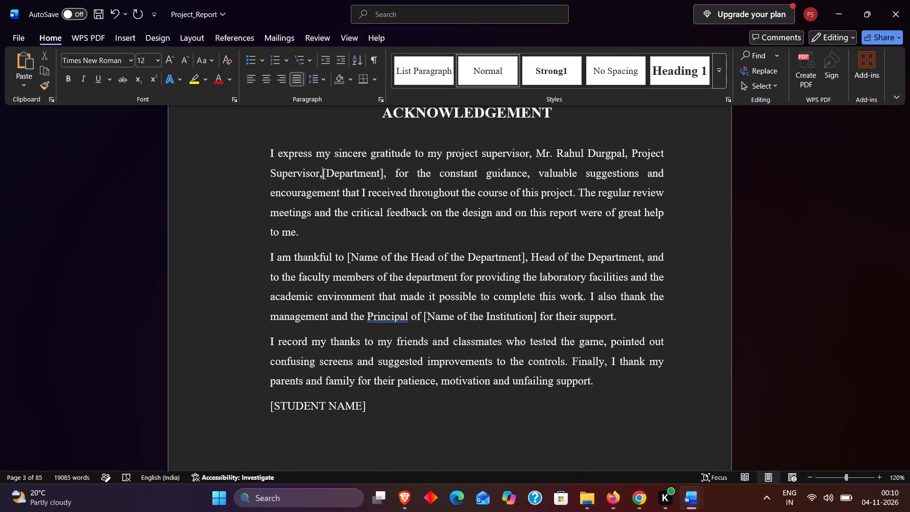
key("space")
Replace the "[Department]" placeholder in the first acknowledgement paragraph with "BE-CSE", keeping the comma that follows it.
key("Right")
key("Right")
key("Right")
key("Right")
key("Right")
key("Right")
key("Right")
key("Right")
key("Right")
key("Right")
key("Right")
key("Right")
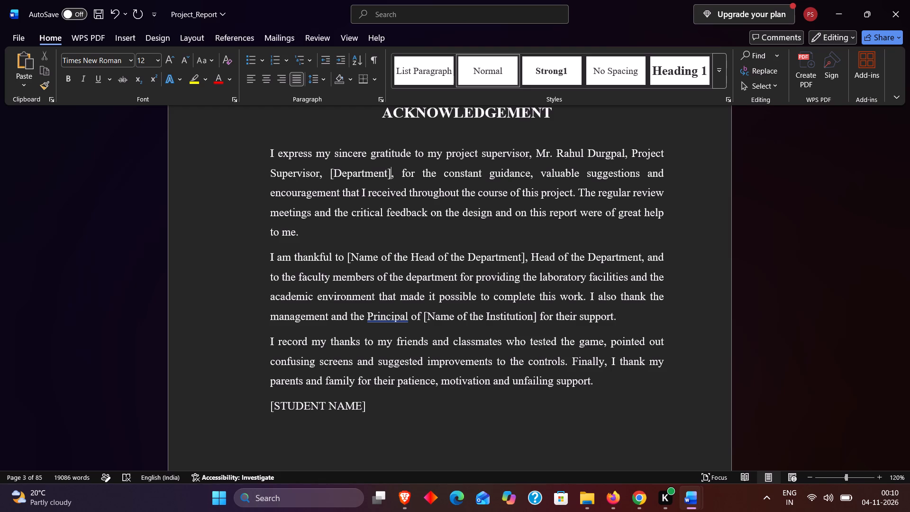
key("BackSpace")
key("BackSpace")
key("BackSpace")
key("BackSpace")
key("BackSpace")
key("BackSpace")
key("BackSpace")
key("BackSpace")
key("BackSpace")
key("BackSpace")
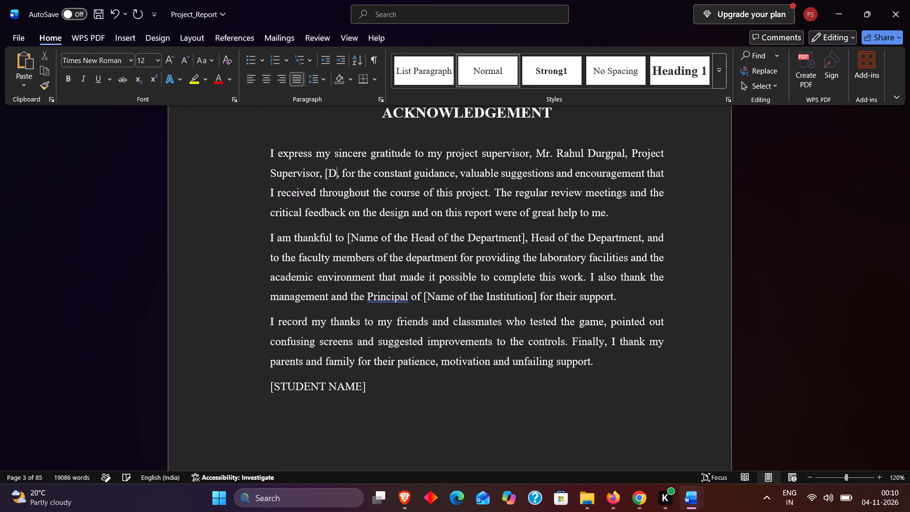
key("BackSpace")
key("BackSpace")
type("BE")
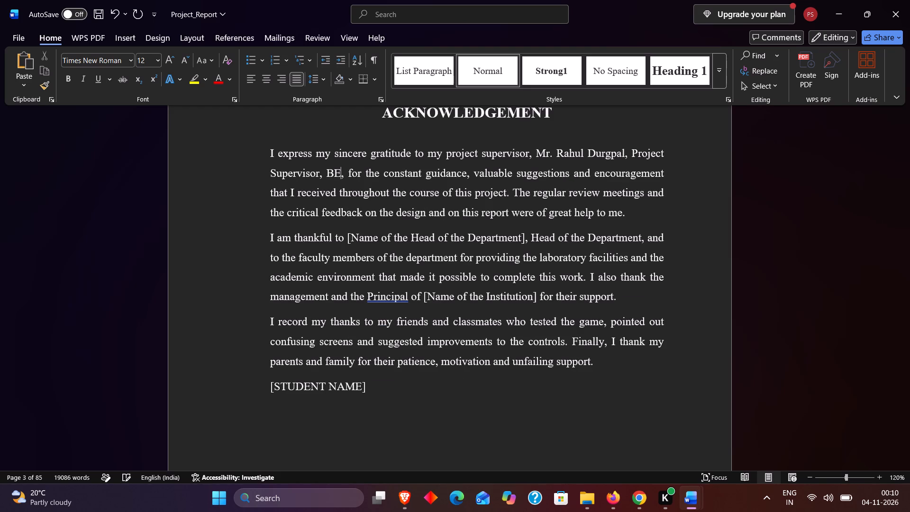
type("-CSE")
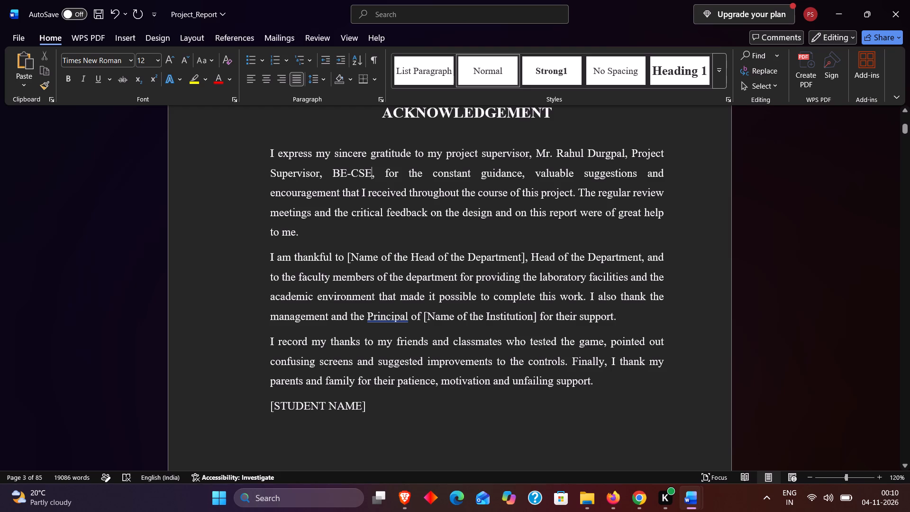
Replace the institution name placeholder in the Acknowledgement's second paragraph with "Chandigarh University", keeping a space before "for their support".
left_click_drag(538, 313, 428, 313)
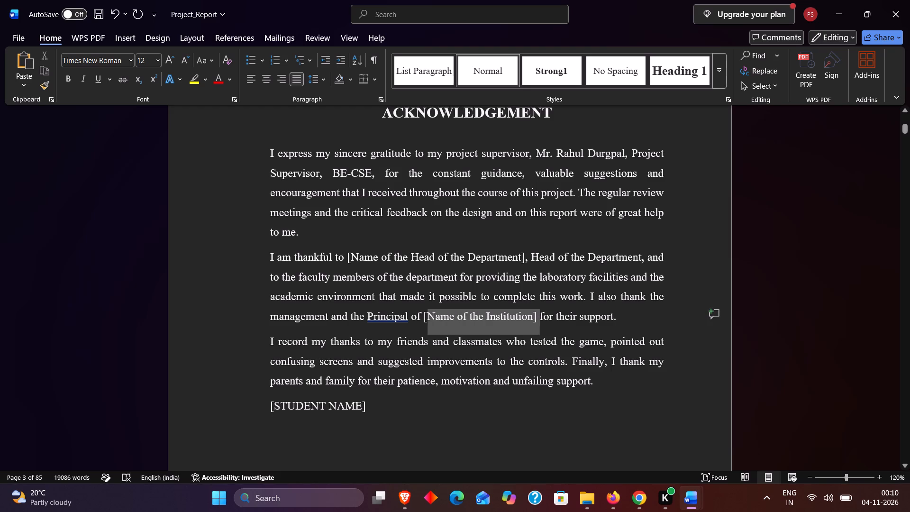
left_click_drag(428, 313, 422, 313)
key("BackSpace")
type("Chandigarh")
key("space")
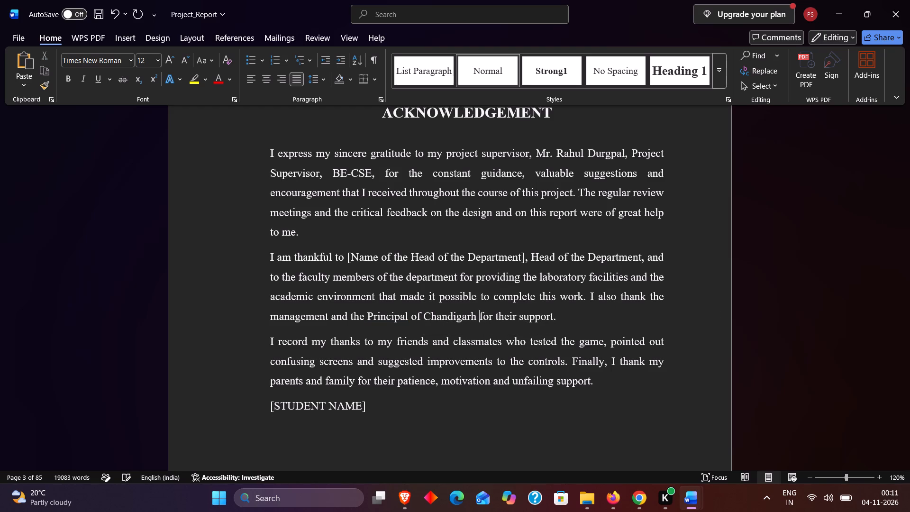
type("University")
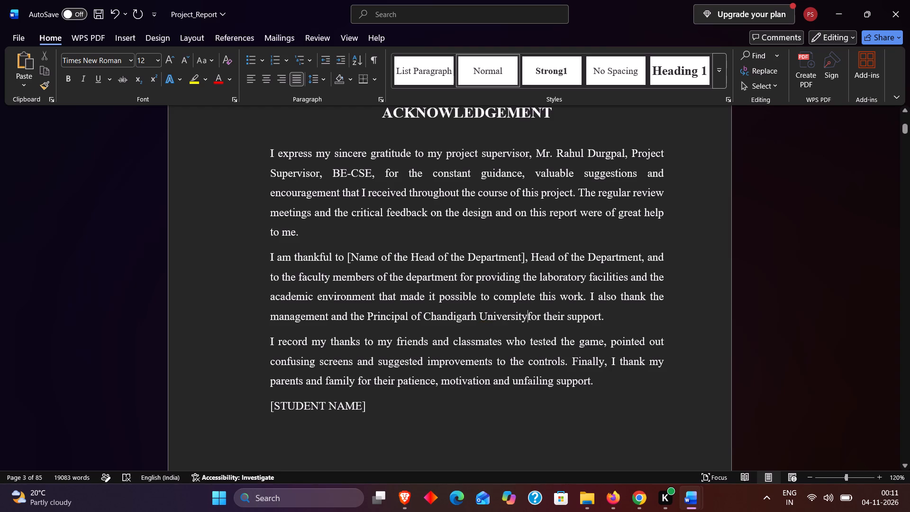
key("space")
Replace the [STUDENT NAME] placeholder below the Acknowledgement text with Prashant, Raghav and Kartik, each on a separate line.
scroll(410, 358, "down", 1)
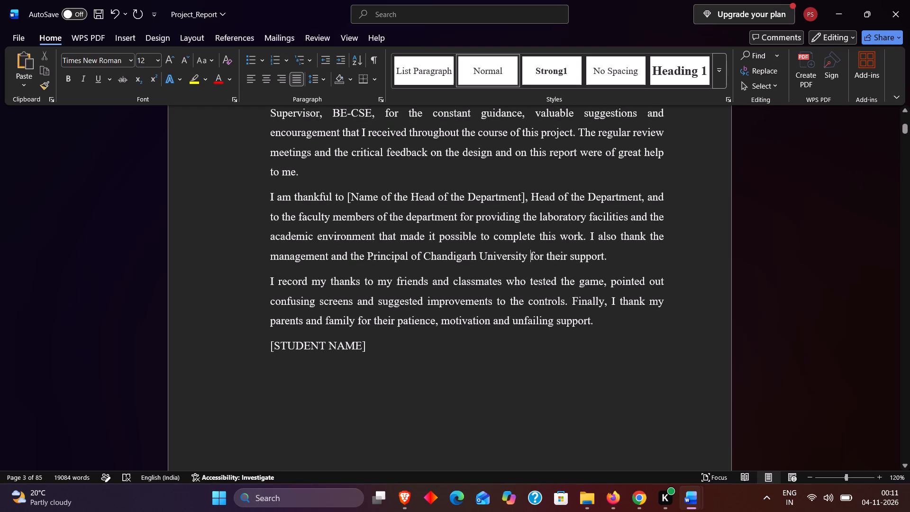
left_click_drag(371, 347, 285, 344)
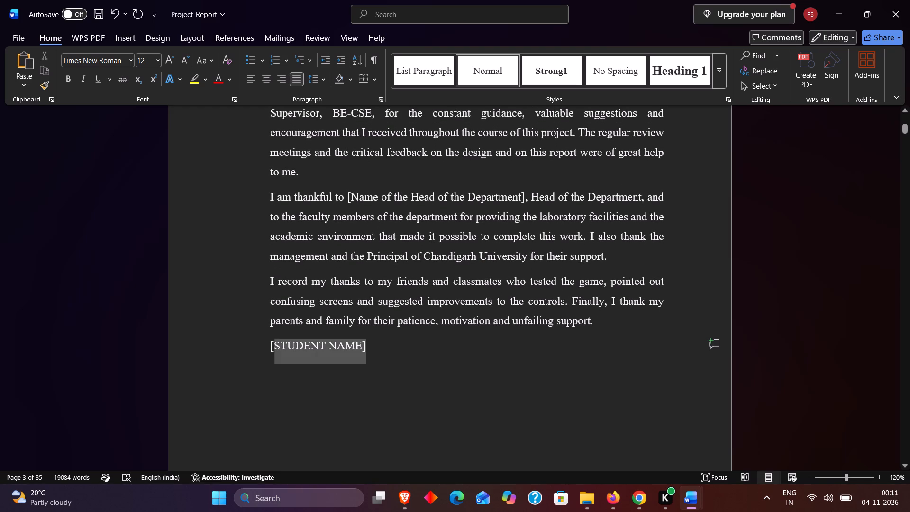
left_click_drag(285, 344, 278, 343)
key("BackSpace")
key("BackSpace")
type("Pra")
key("BackSpace")
key("BackSpace")
key("BackSpace")
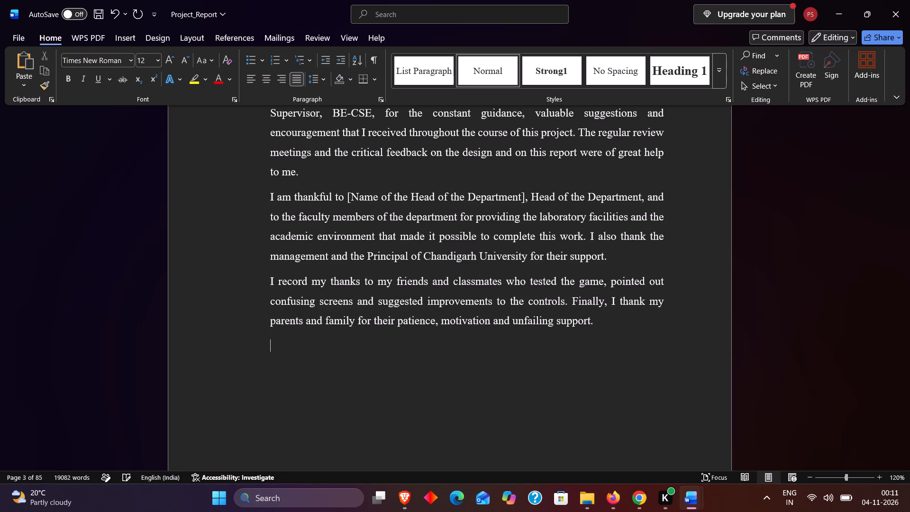
type("Prashant")
key("Return")
type("Raghav")
key("Return")
type("Kartik")
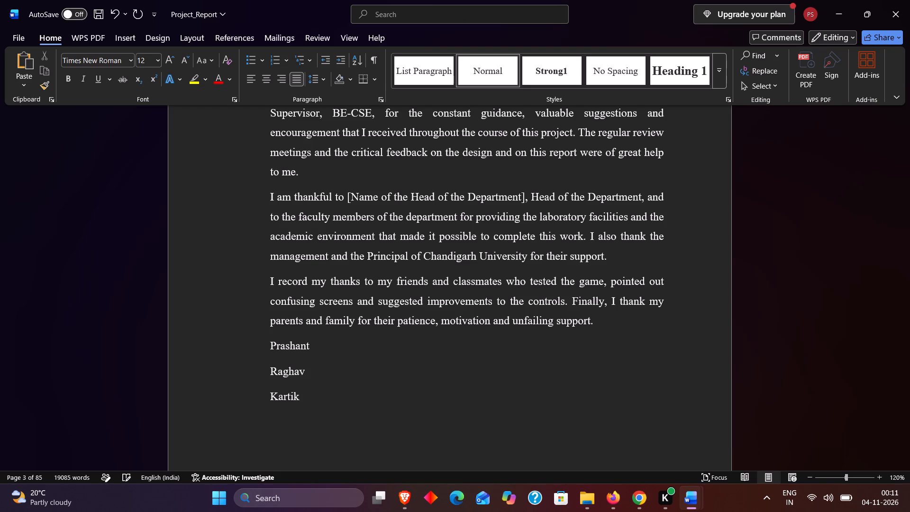
In the table of contents, copy the ACKNOWLEDGEMENT entry's page number for reuse and shorten it to i.
scroll(278, 343, "down", 1)
scroll(278, 343, "up", 2)
scroll(278, 343, "right", 1)
scroll(278, 343, "up", 1)
scroll(278, 343, "right", 1)
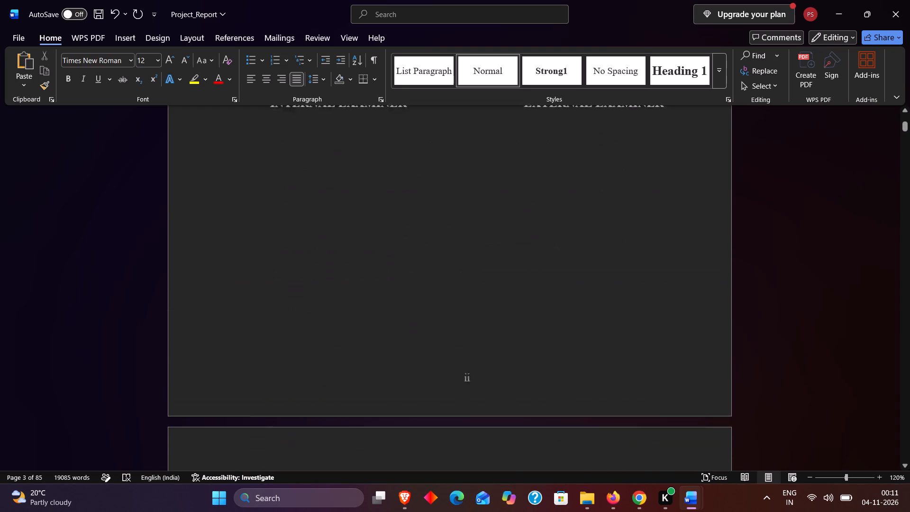
scroll(278, 343, "right", 1)
scroll(278, 343, "down", 3)
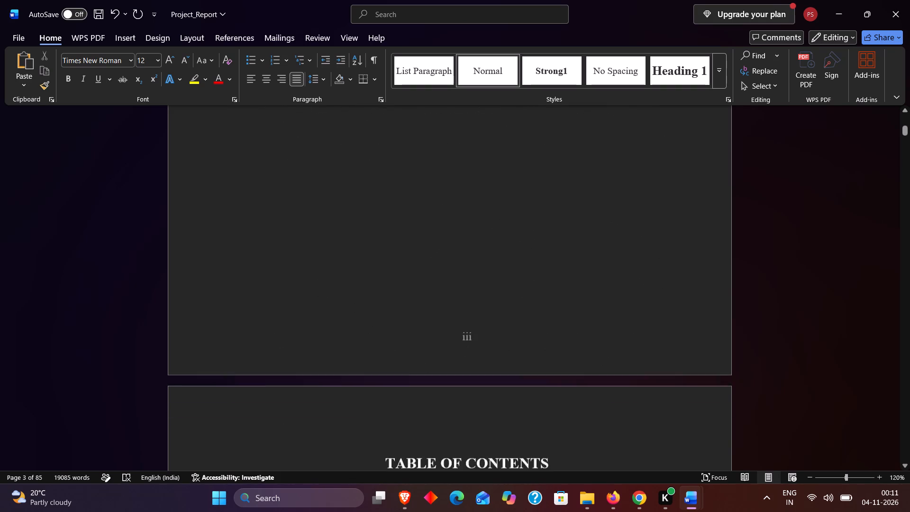
scroll(278, 343, "down", 2)
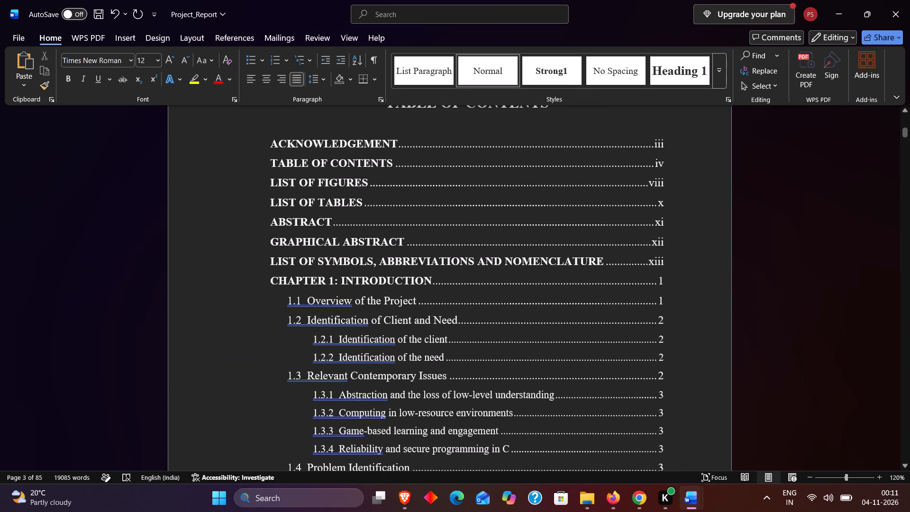
left_click(665, 143)
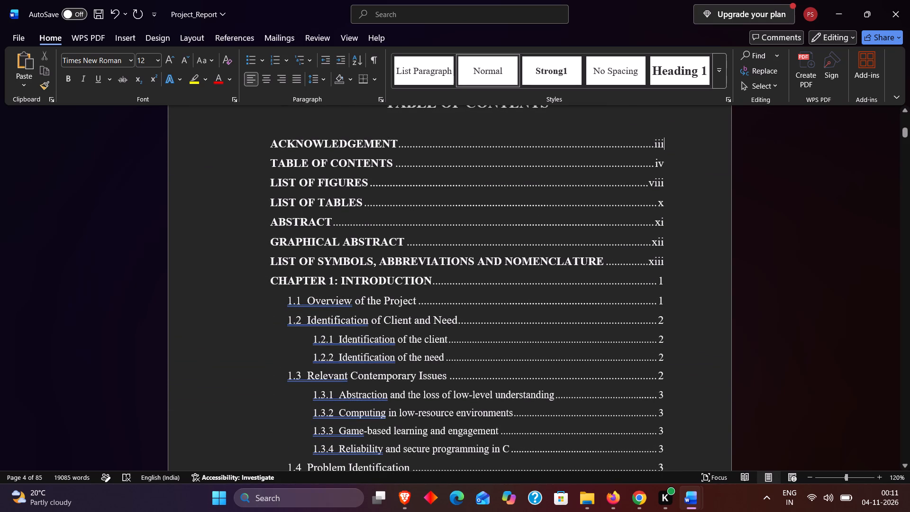
left_click_drag(657, 145, 666, 145)
key("ctrl+c")
left_click(666, 145)
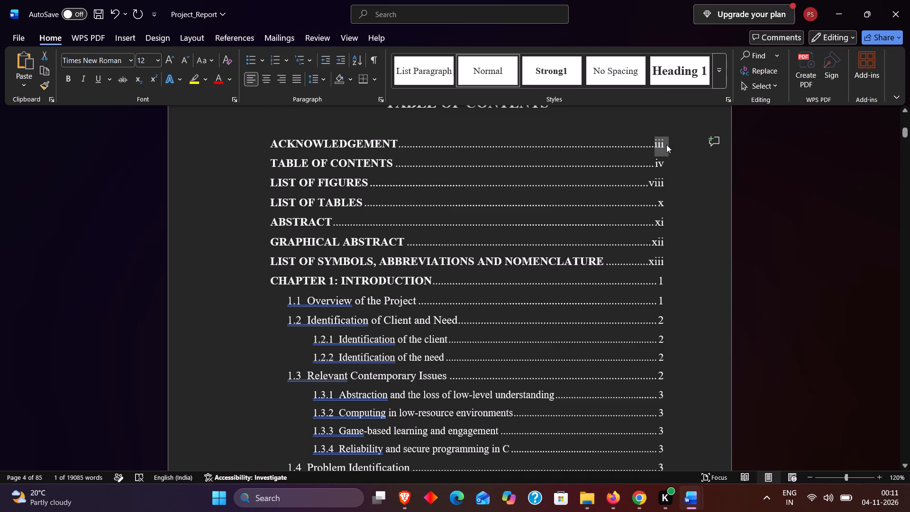
key("BackSpace")
key("BackSpace")
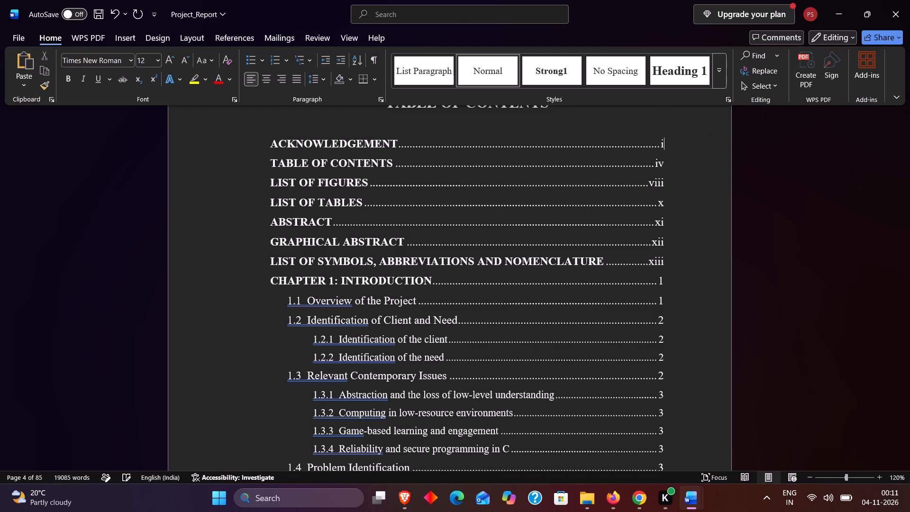
Change the page number of the TABLE OF CONTENTS entry to ii, reusing the copied numeral without leaving an extra line.
left_click(664, 165)
key("BackSpace")
key("BackSpace")
key("ctrl+v")
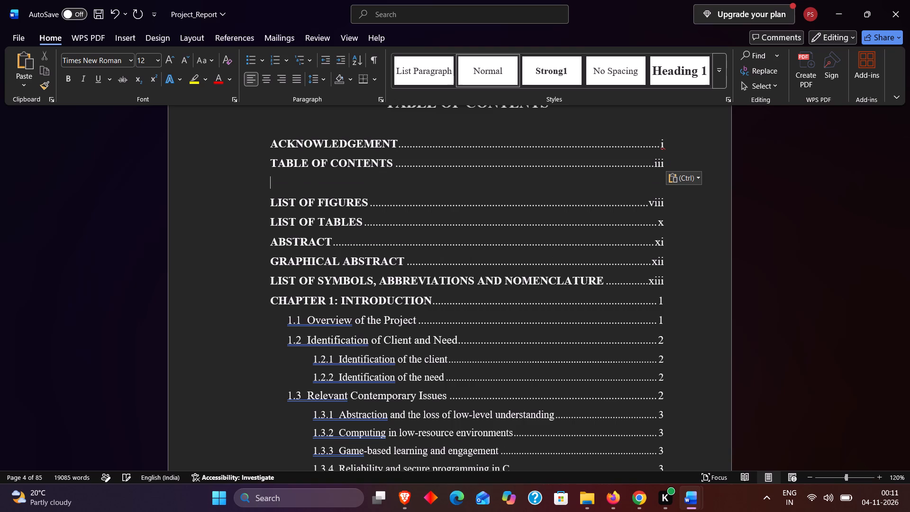
key("BackSpace")
key("BackSpace")
key("BackSpace")
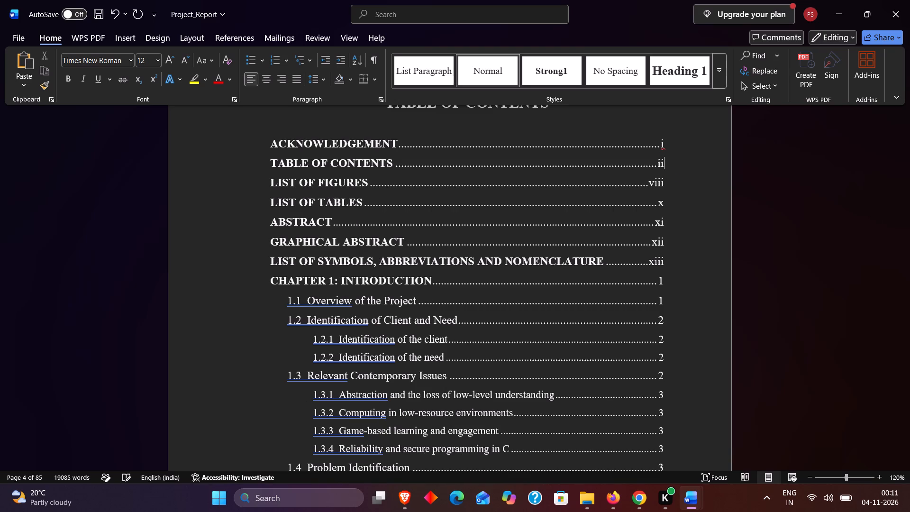
key("BackSpace")
key("ctrl+z")
Copy the "v" from the LIST OF FIGURES page number and remove it there so the entry reads iii.
left_click(654, 183)
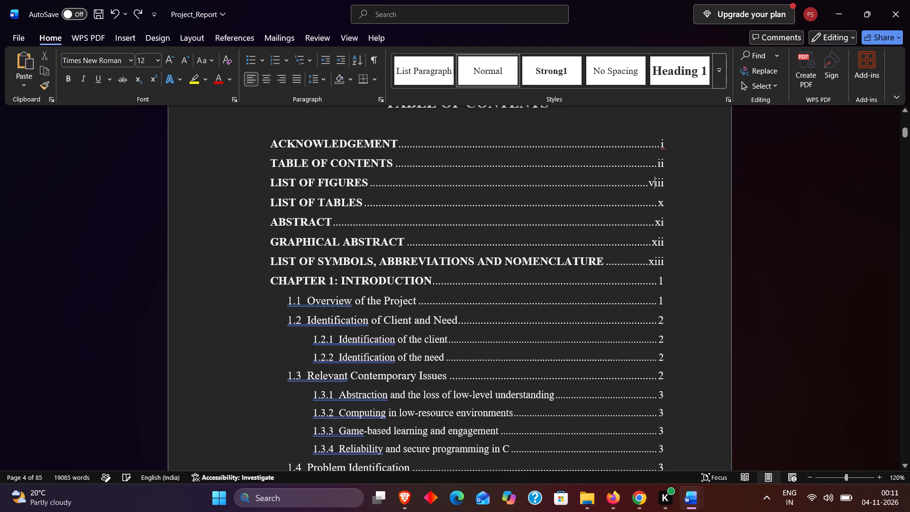
left_click(654, 183)
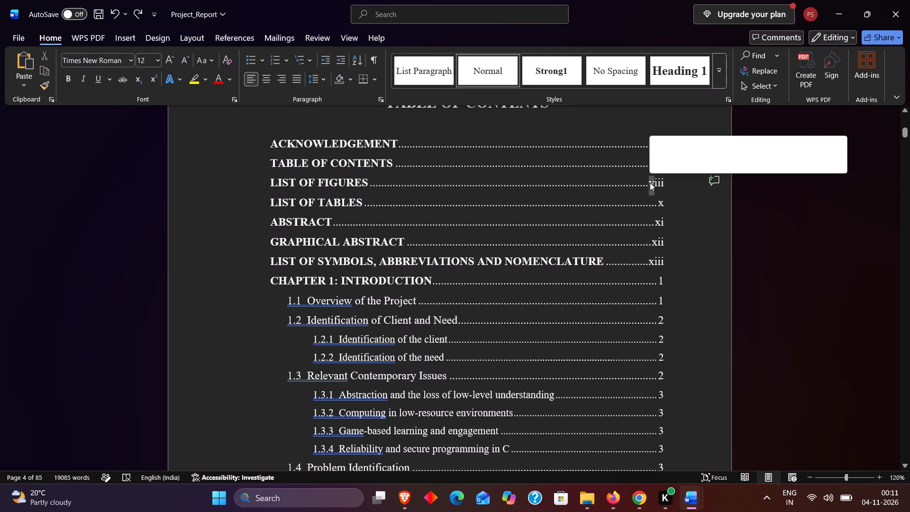
key("ctrl+c")
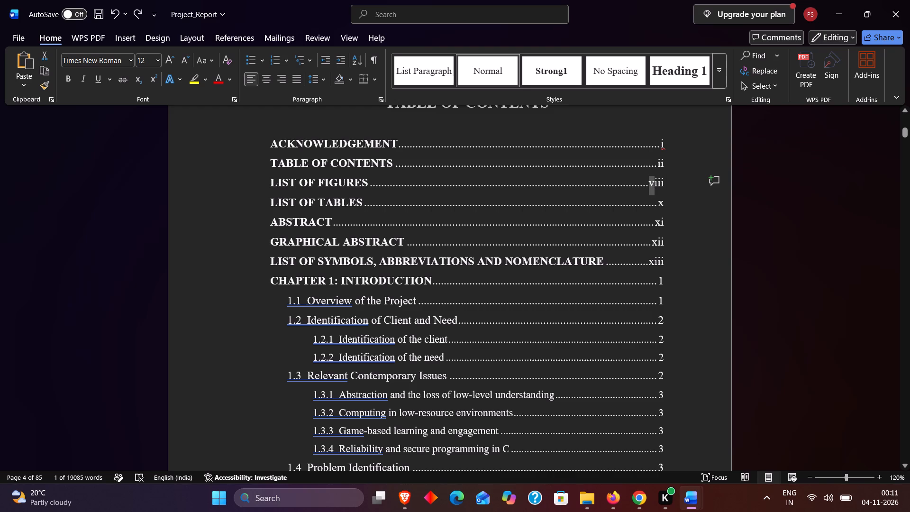
key("BackSpace")
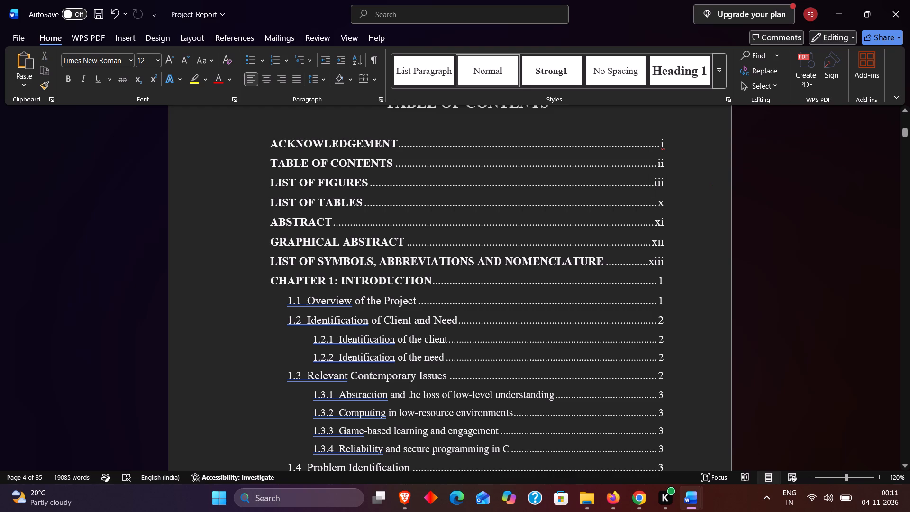
Change the LIST OF TABLES page number to iv by combining copied numerals, with no space between them.
left_click(664, 200)
key("BackSpace")
key("ctrl+v")
left_click_drag(671, 146, 659, 146)
key("ctrl+c")
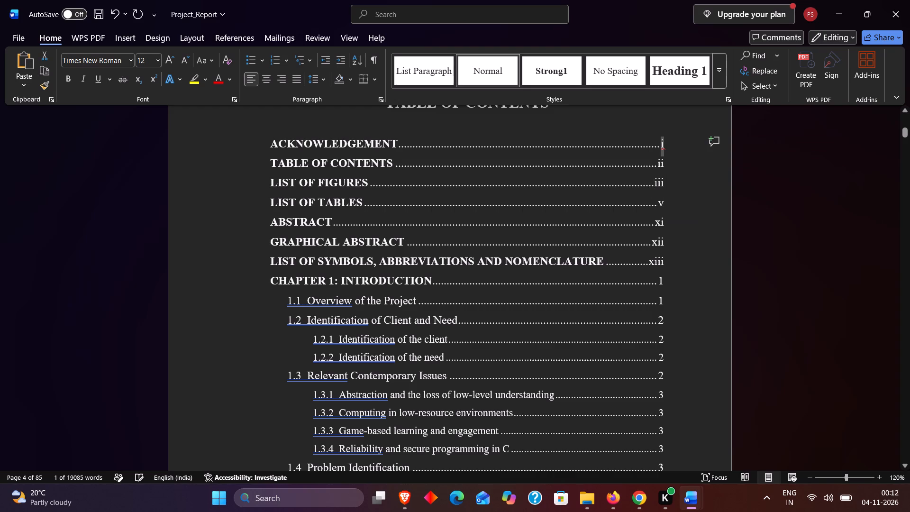
left_click(666, 202)
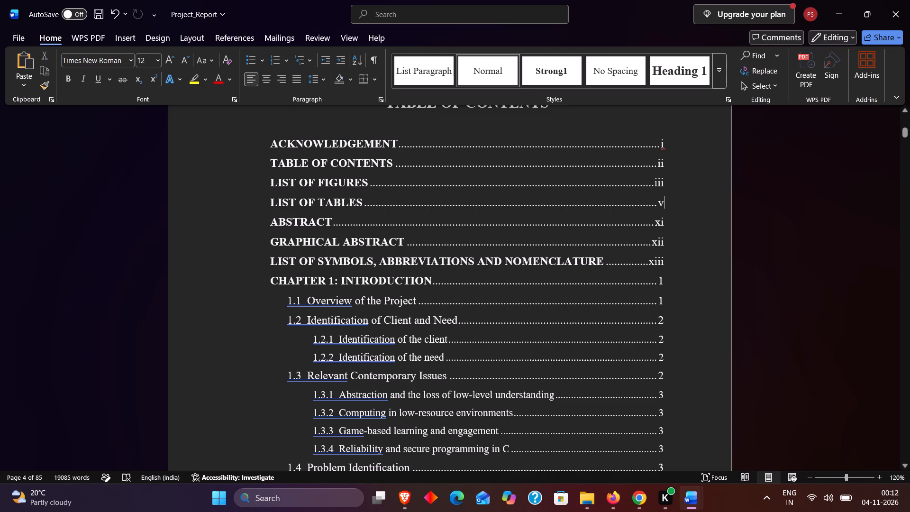
key("Left")
key("ctrl+v")
key("Right")
key("Left")
key("BackSpace")
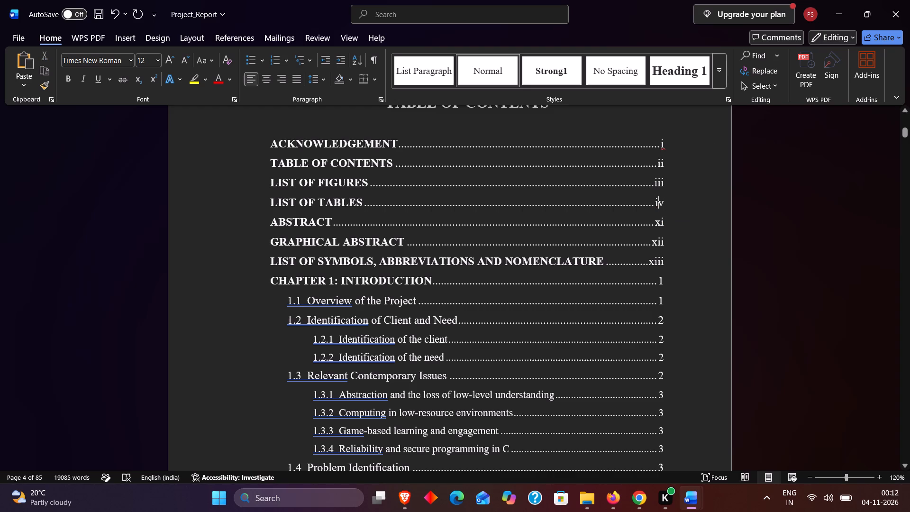
Replace the ABSTRACT entry's page number with v, copied from the LIST OF TABLES number.
left_click(666, 219)
key("BackSpace")
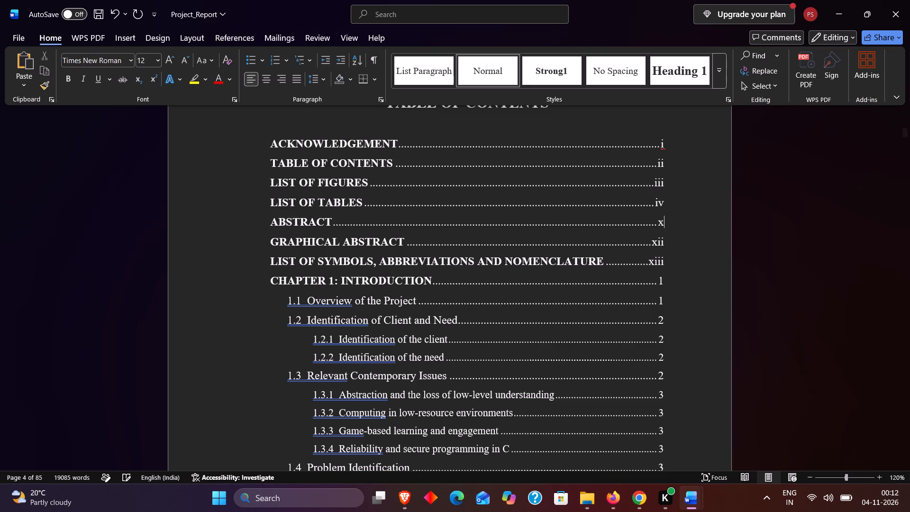
key("BackSpace")
left_click_drag(664, 202, 662, 202)
left_click_drag(662, 202, 659, 203)
key("ctrl+c")
left_click(665, 226)
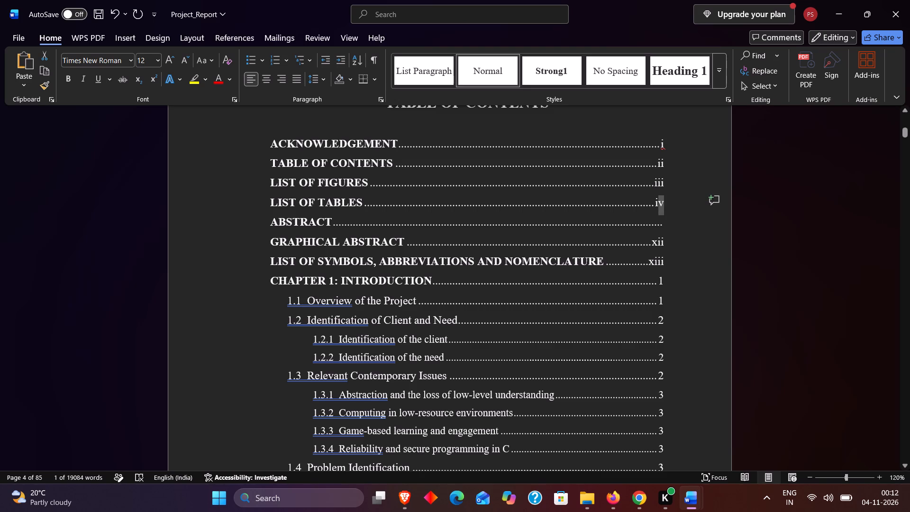
key("ctrl+v")
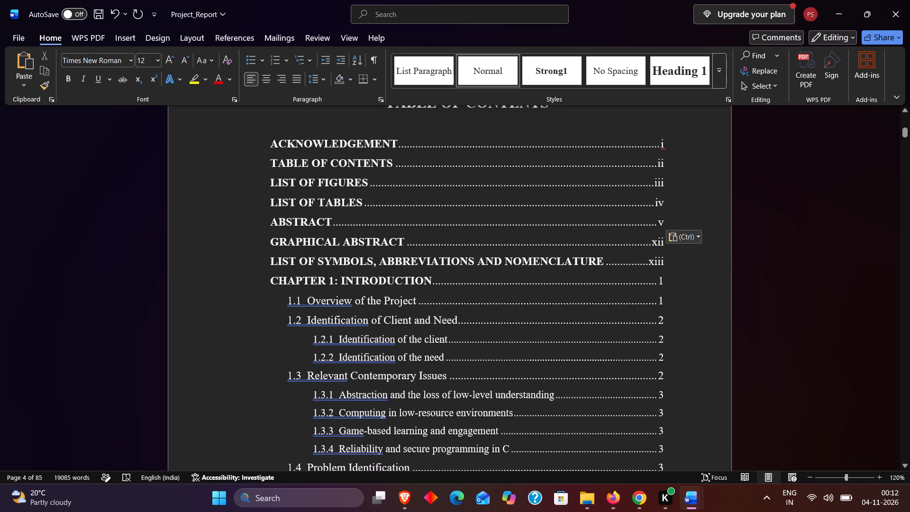
Change the GRAPHICAL ABSTRACT entry's page number to vi, reusing the copied "v".
left_click(662, 241)
key("BackSpace")
key("BackSpace")
key("ctrl+v")
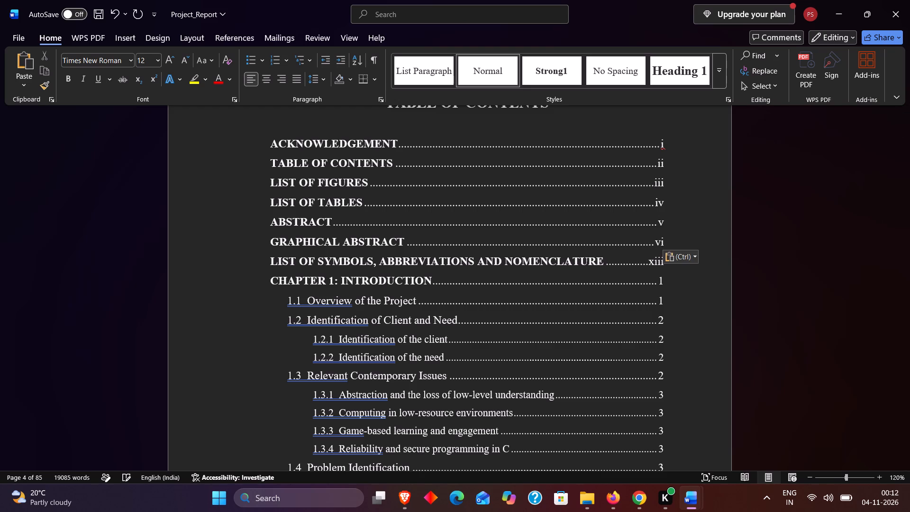
Change the page number of the LIST OF SYMBOLS, ABBREVIATIONS AND NOMENCLATURE entry to vii, reusing the copied "v".
left_click_drag(657, 265, 652, 265)
left_click_drag(652, 265, 648, 265)
key("ctrl+v")
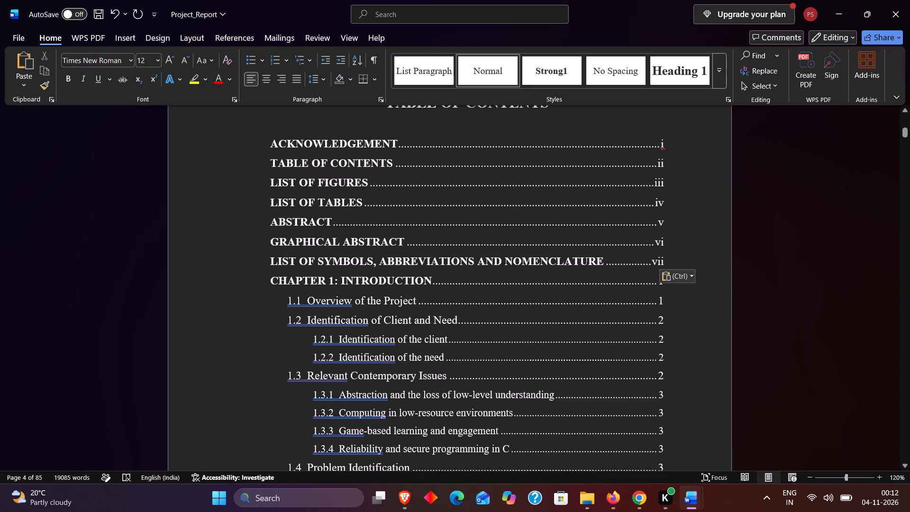
left_click(695, 261)
left_click(696, 254)
Review the remaining table of contents entries and the List of Figures, including how its entries spill onto a second page.
scroll(696, 254, "down", 3)
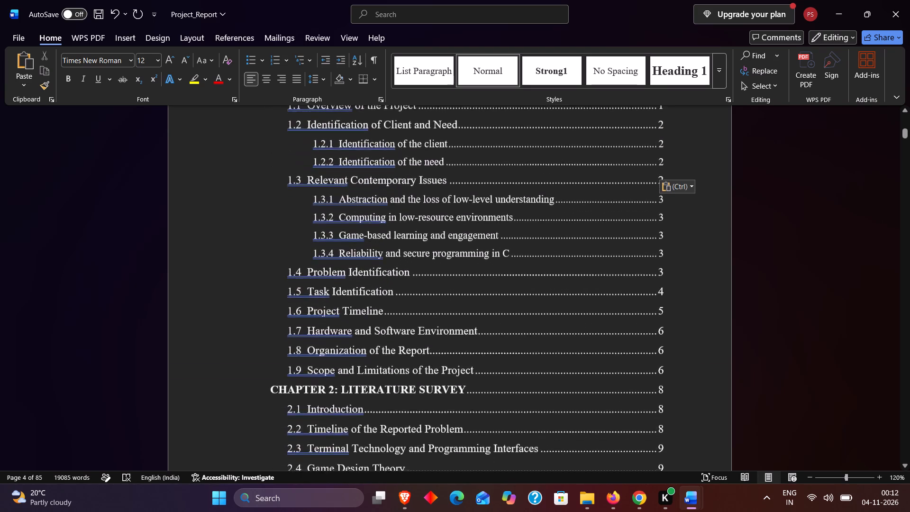
scroll(667, 256, "down", 10)
scroll(667, 256, "up", 1)
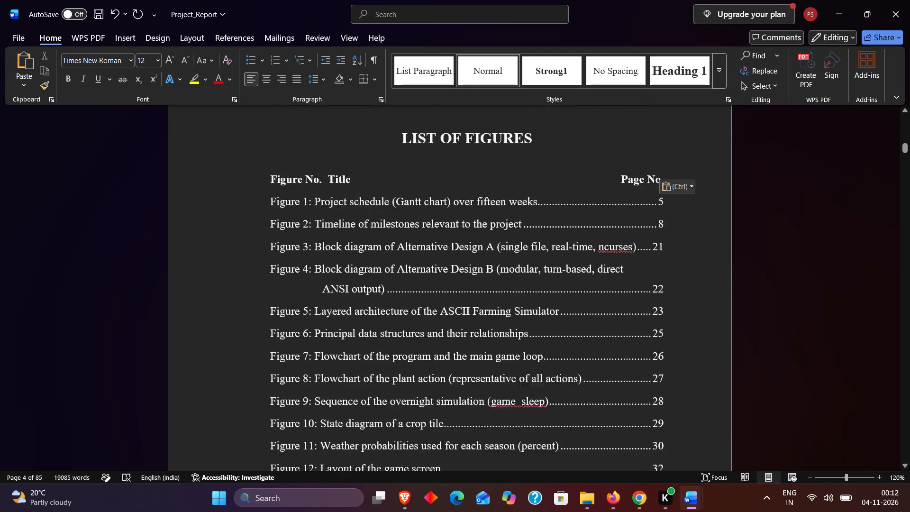
scroll(667, 256, "up", 1)
scroll(667, 256, "down", 4)
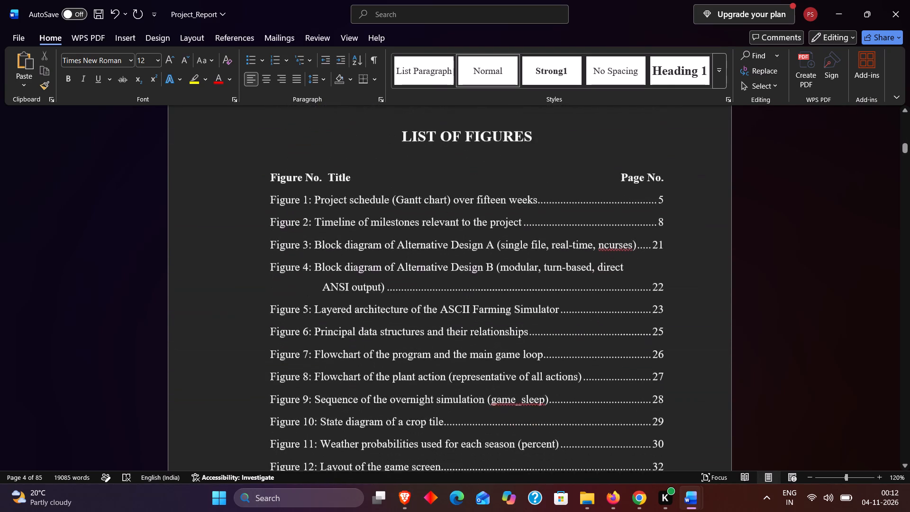
scroll(667, 256, "down", 4)
scroll(667, 256, "up", 1)
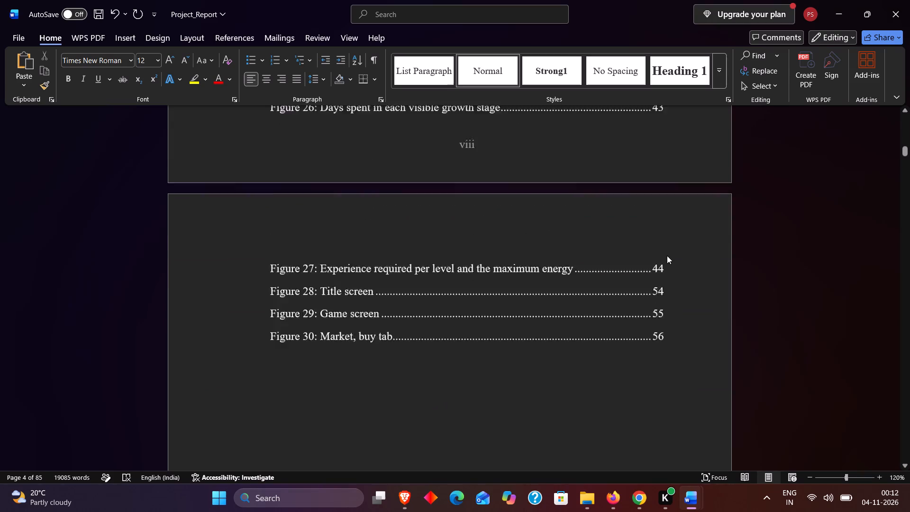
scroll(667, 256, "up", 1)
scroll(560, 253, "up", 4)
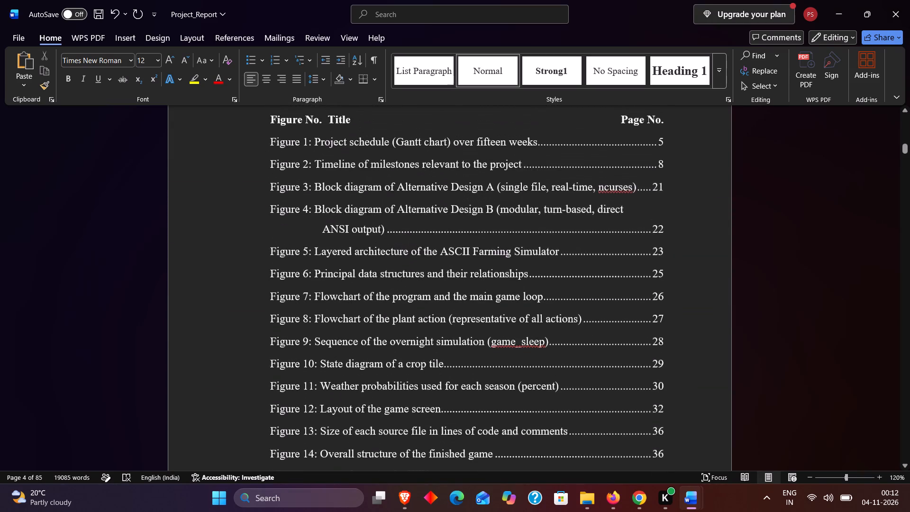
scroll(560, 253, "up", 1)
Delete the Figure 27 to Figure 30 entries and their overflow page at the end of the List of Figures.
scroll(560, 253, "down", 5)
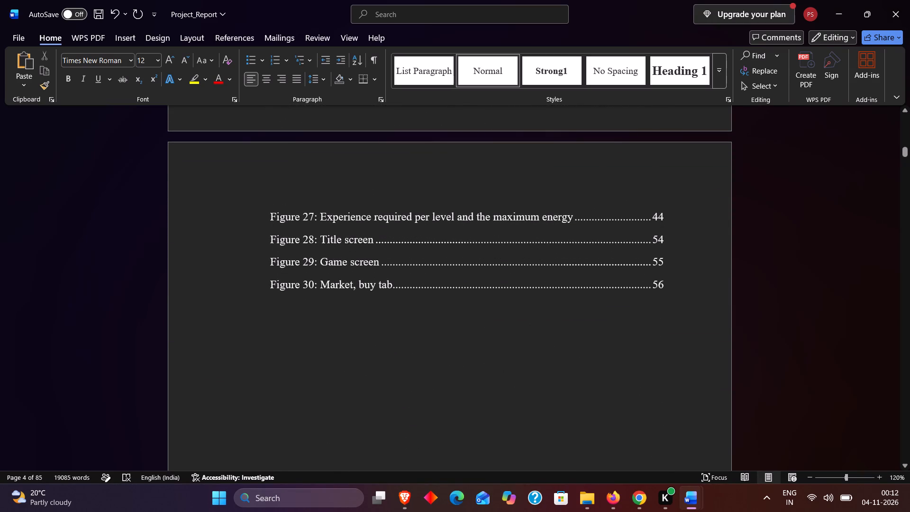
left_click_drag(261, 211, 457, 294)
key("BackSpace")
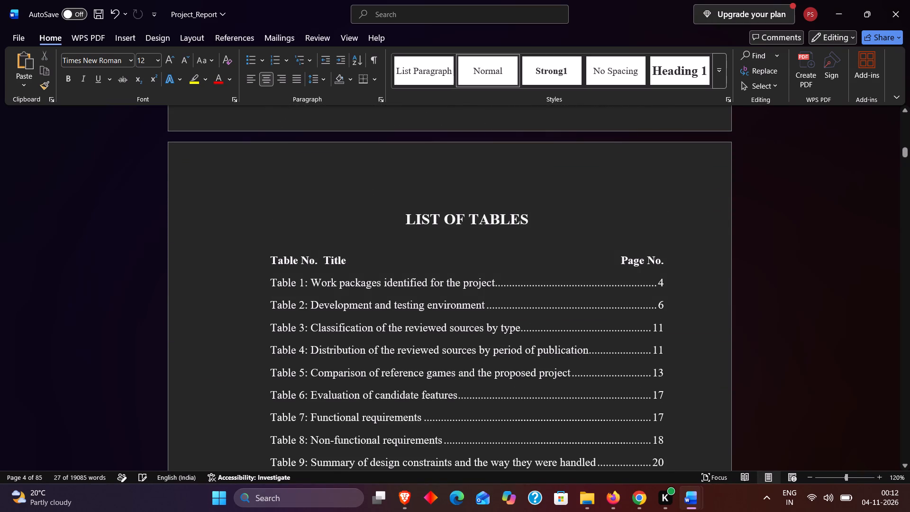
Enlarge the game screen capture in the Graphical Abstract, stretching it taller and widening it to about the text width.
scroll(455, 293, "down", 4)
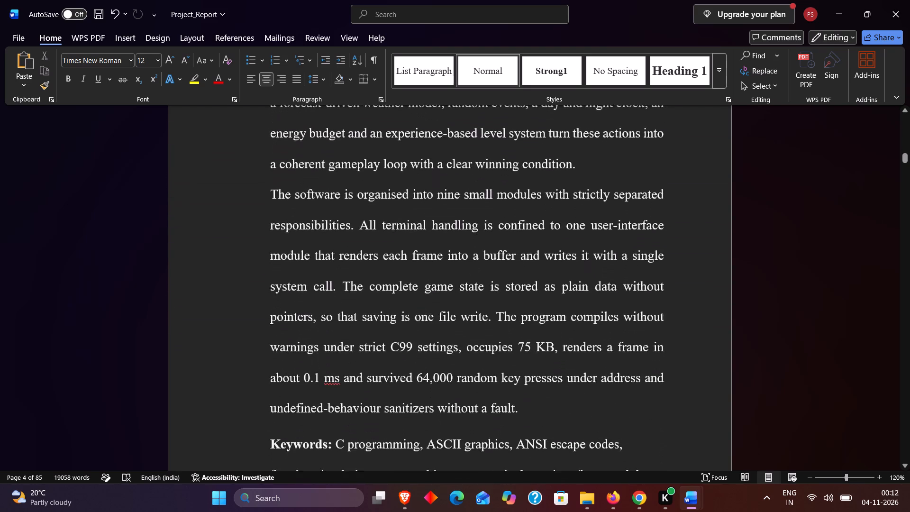
scroll(455, 293, "down", 6)
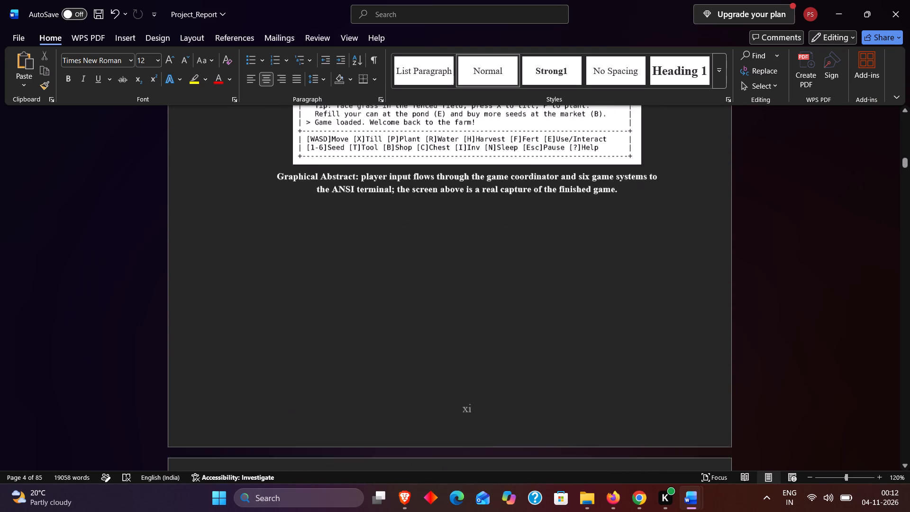
scroll(455, 293, "down", 1)
scroll(455, 293, "up", 1)
left_click(455, 293)
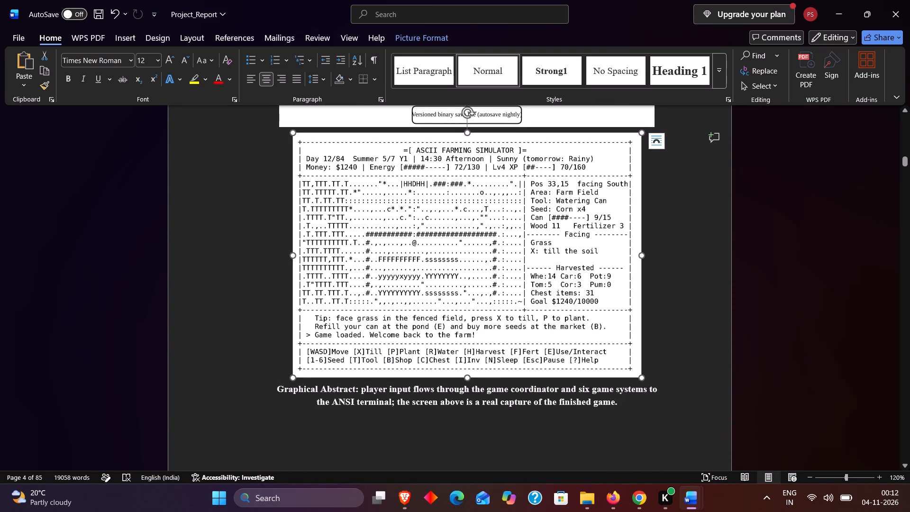
left_click_drag(467, 376, 466, 407)
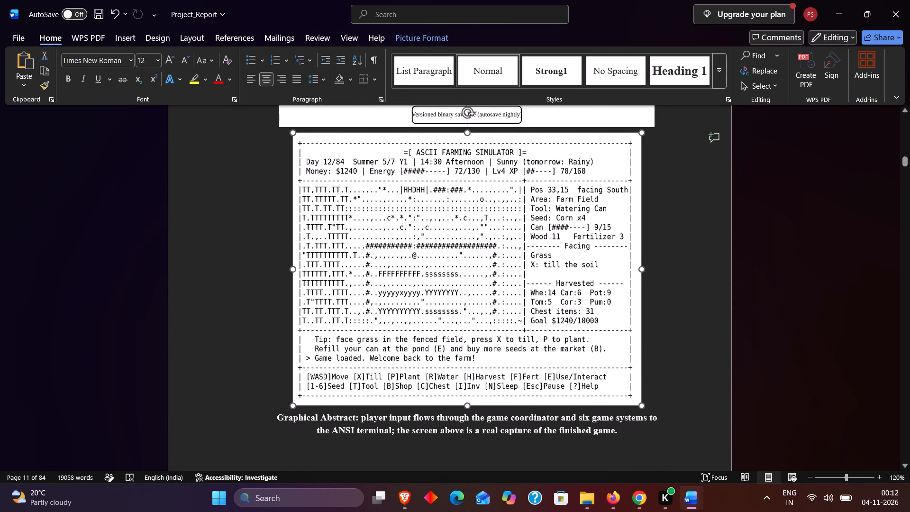
left_click_drag(466, 407, 464, 432)
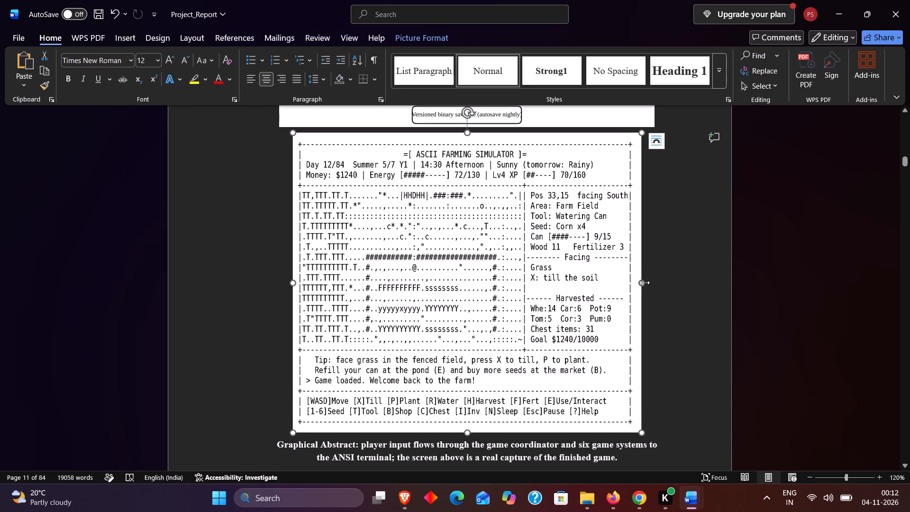
left_click_drag(645, 285, 700, 281)
scroll(556, 292, "up", 1)
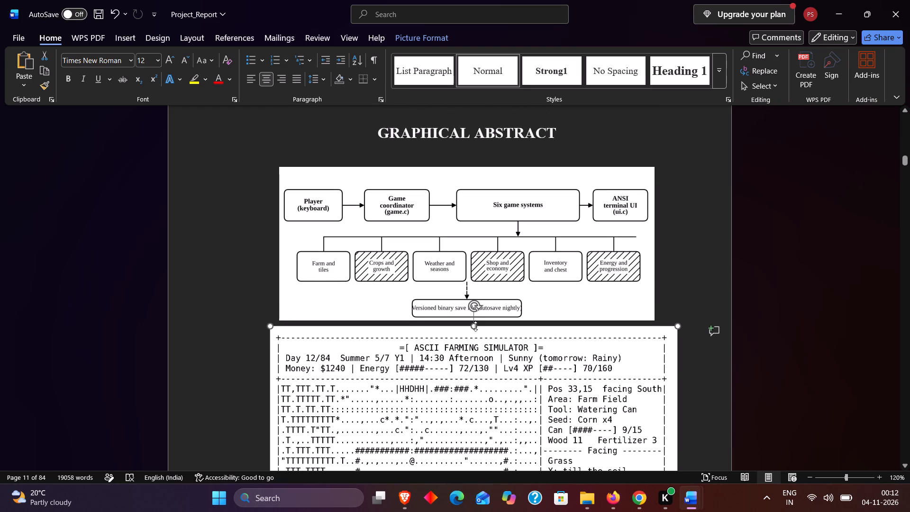
left_click_drag(475, 326, 495, 277)
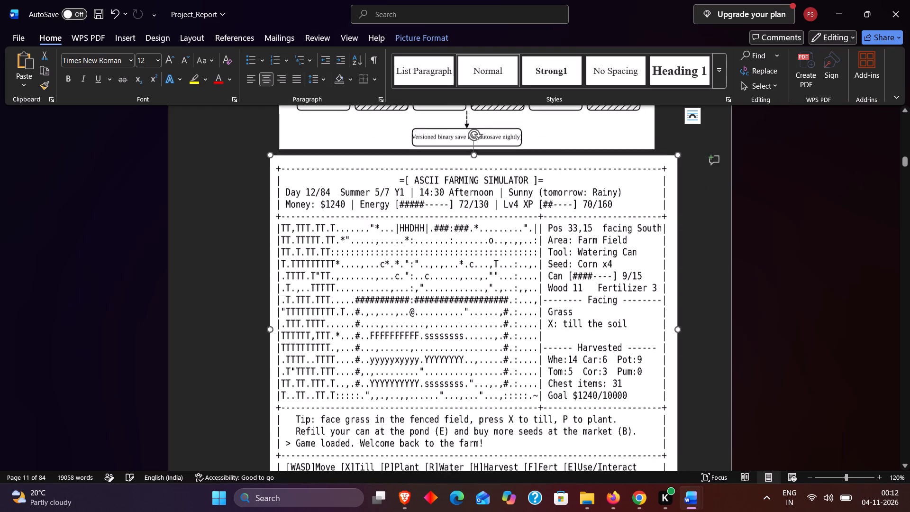
scroll(495, 277, "down", 1)
Widen the block diagram under the GRAPHICAL ABSTRACT heading to roughly match the width of the game screen capture.
scroll(495, 277, "up", 1)
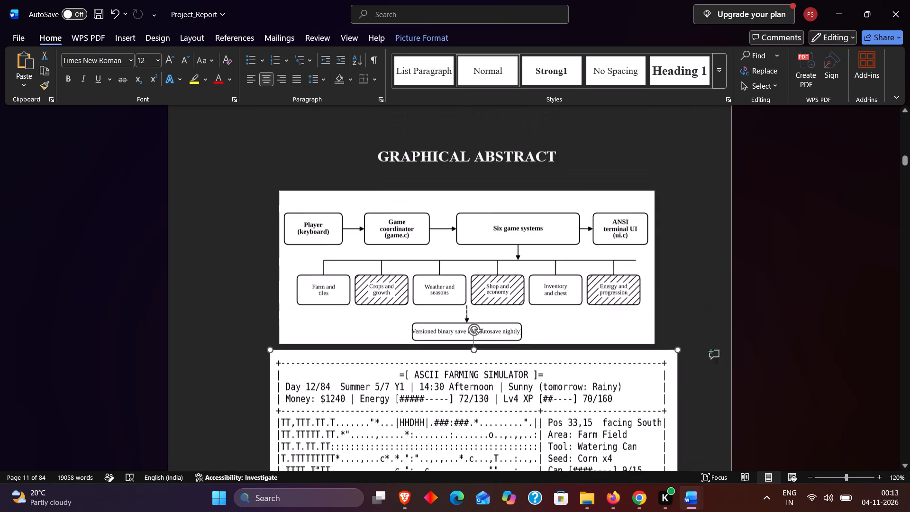
scroll(495, 277, "up", 1)
left_click(495, 277)
left_click_drag(467, 228, 469, 233)
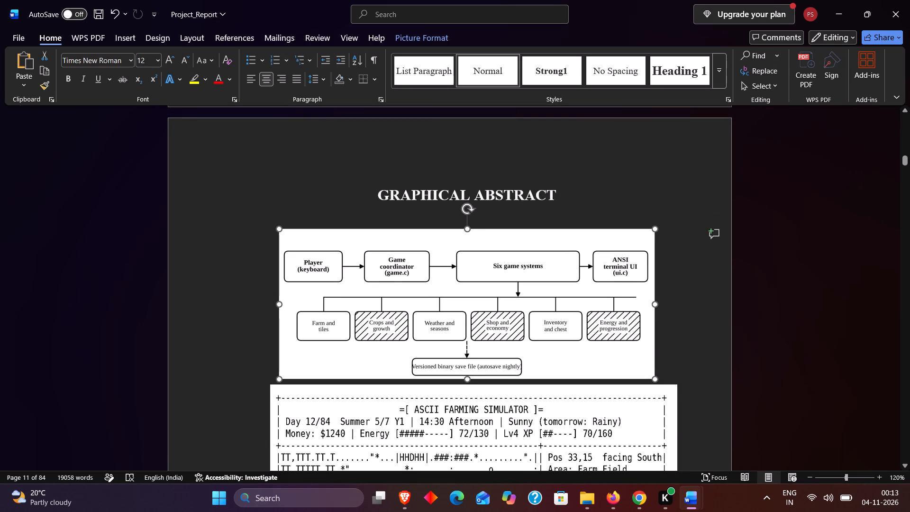
left_click_drag(655, 305, 664, 304)
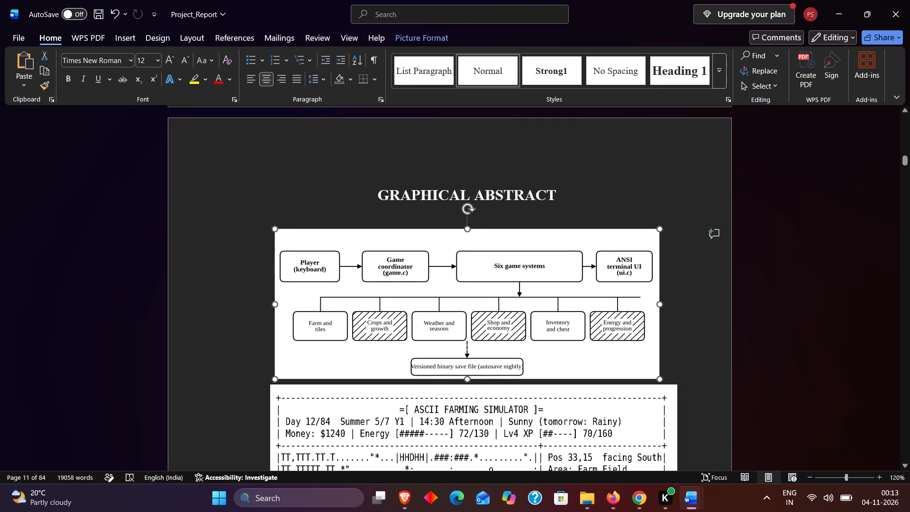
left_click_drag(664, 304, 682, 303)
left_click(699, 314)
Look through the rest of the report, from the abbreviations list and chapters to the source code and final page.
scroll(699, 314, "down", 1)
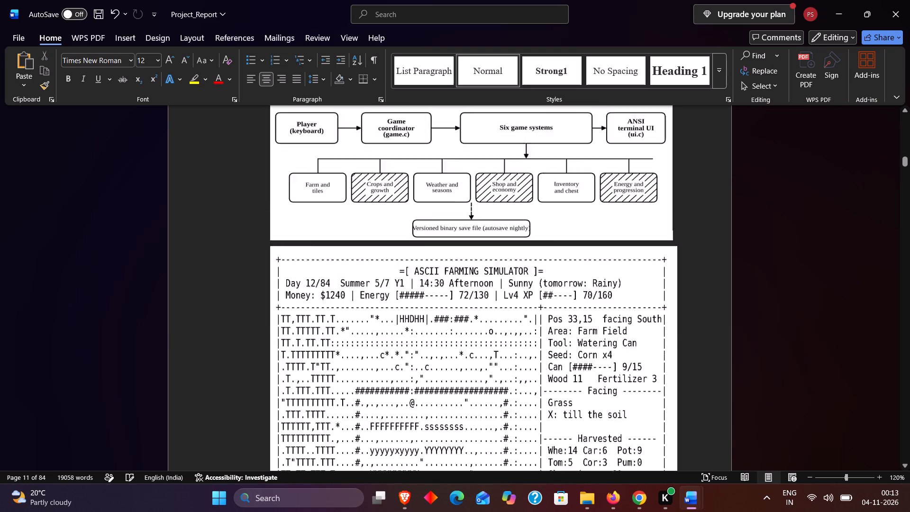
scroll(699, 314, "down", 6)
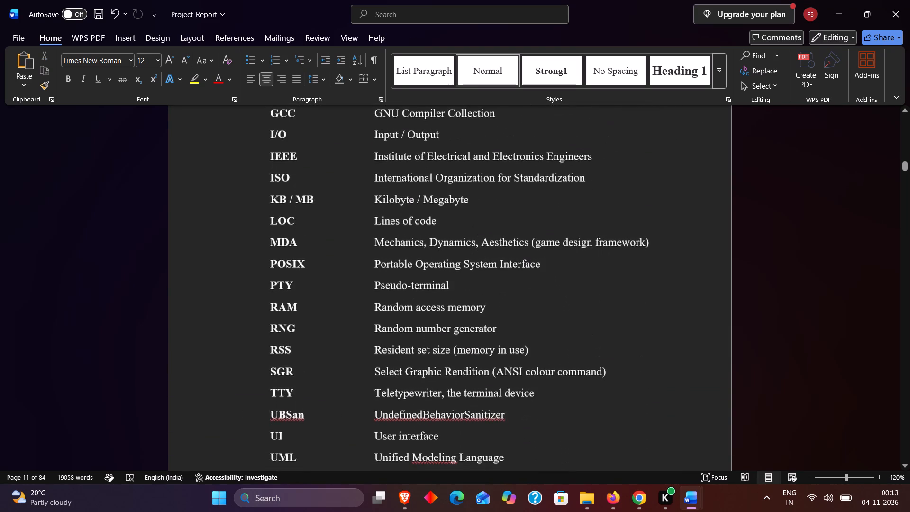
scroll(699, 314, "down", 6)
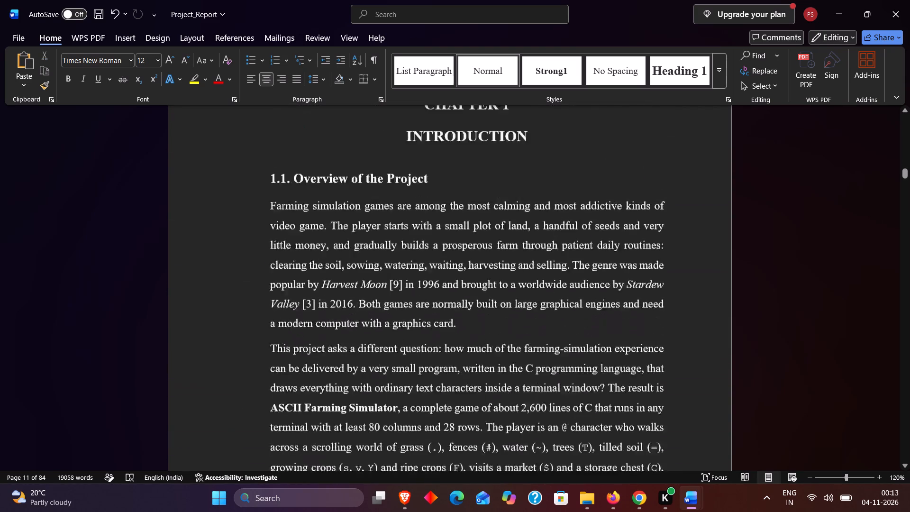
scroll(699, 314, "down", 3)
scroll(699, 314, "up", 2)
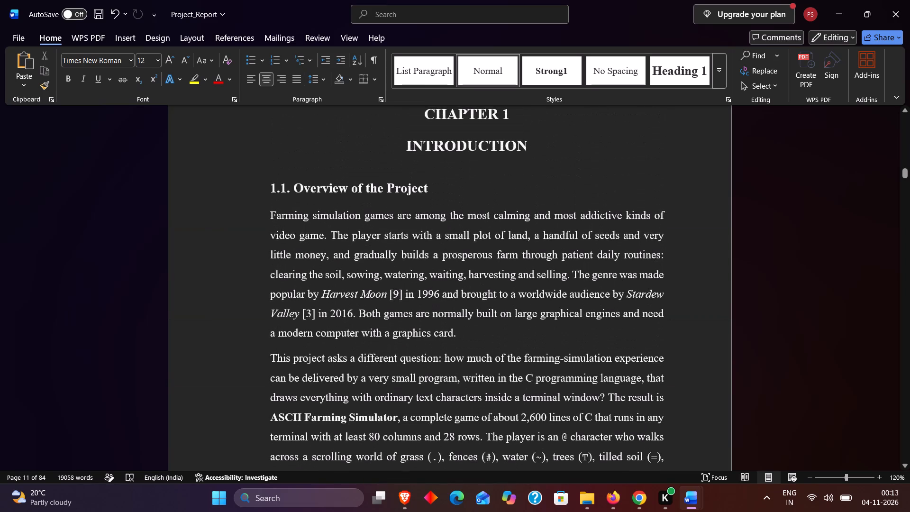
scroll(699, 314, "down", 13)
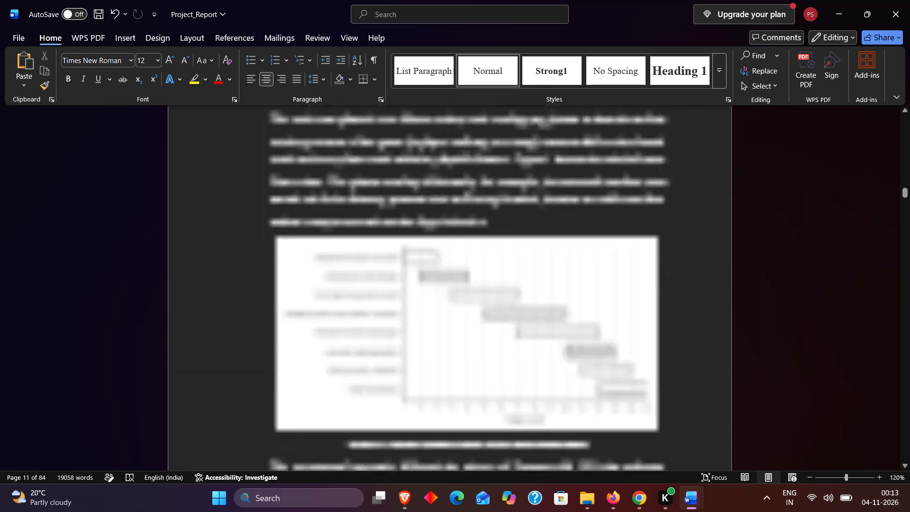
scroll(699, 314, "down", 4)
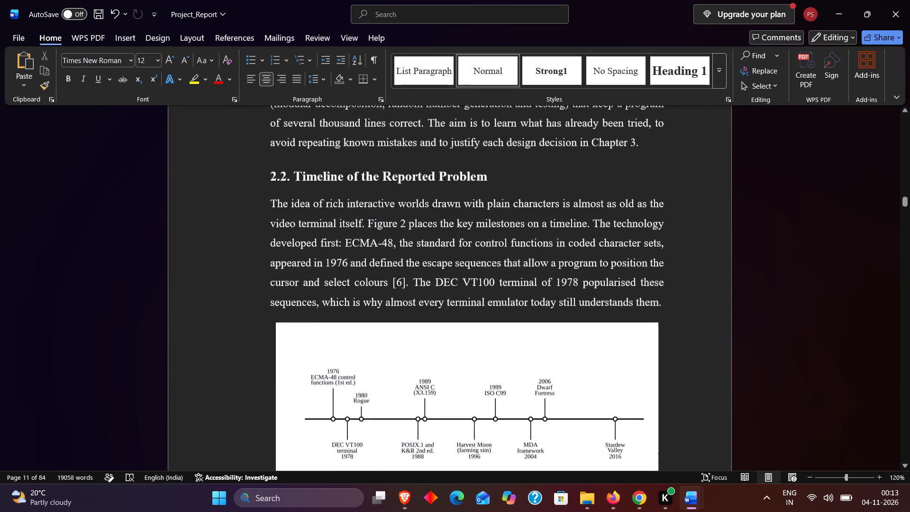
scroll(699, 314, "down", 8)
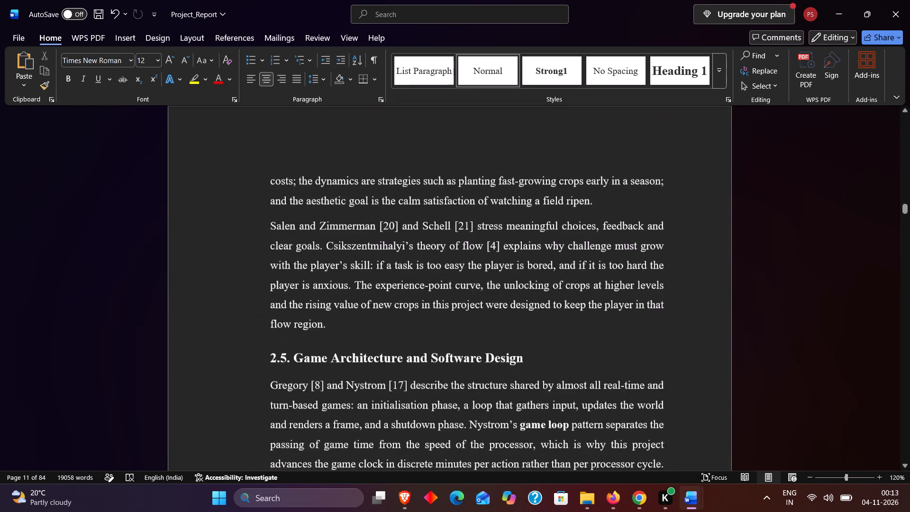
scroll(699, 314, "down", 17)
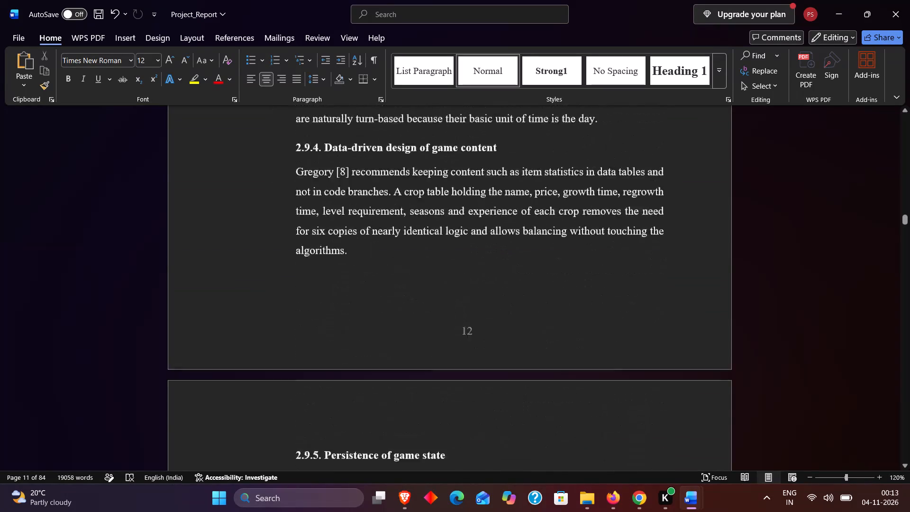
scroll(699, 314, "down", 20)
scroll(699, 314, "down", 6)
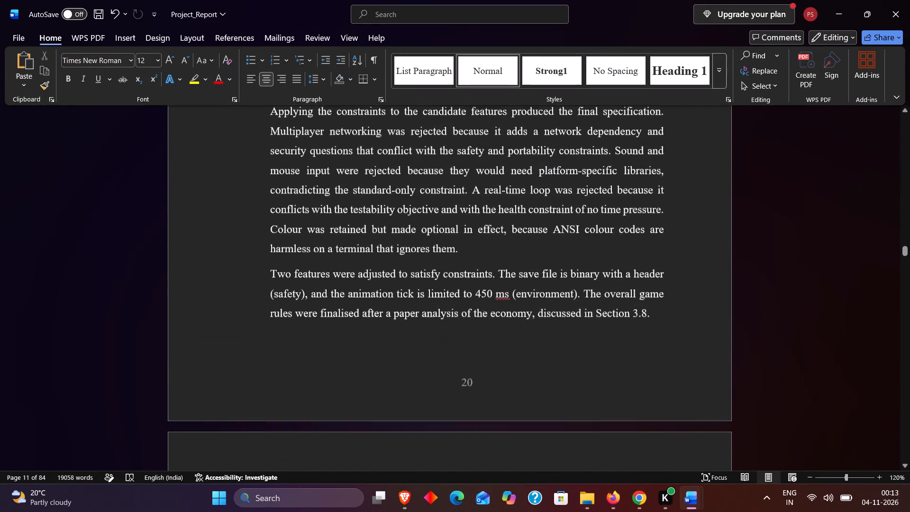
scroll(699, 314, "down", 20)
scroll(699, 314, "down", 13)
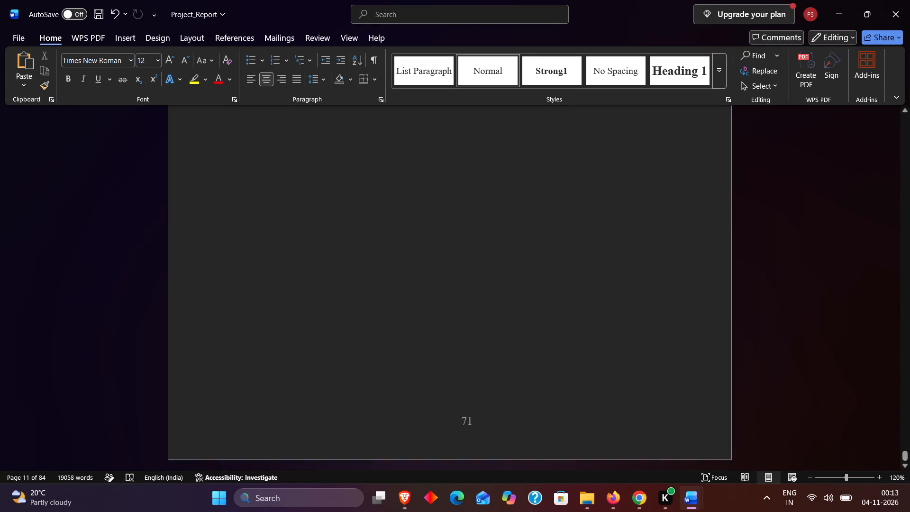
scroll(699, 314, "down", 11)
scroll(699, 314, "up", 1)
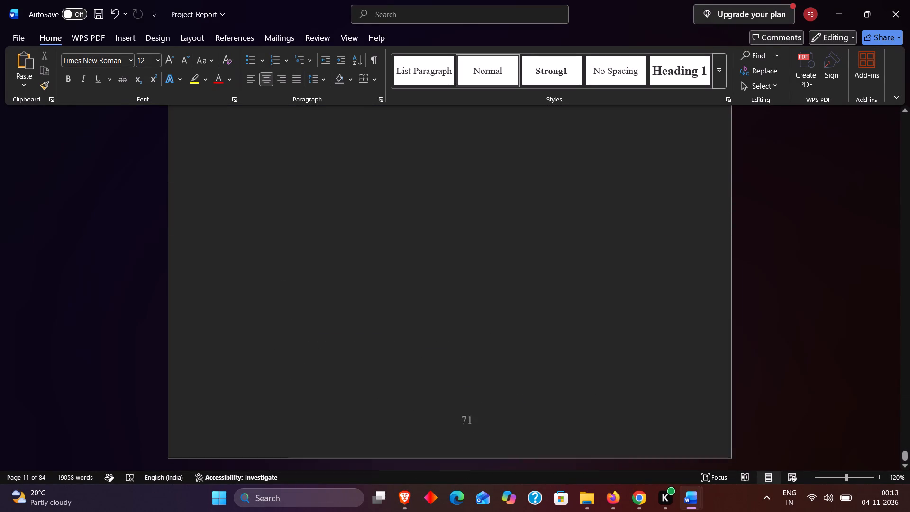
scroll(699, 314, "up", 4)
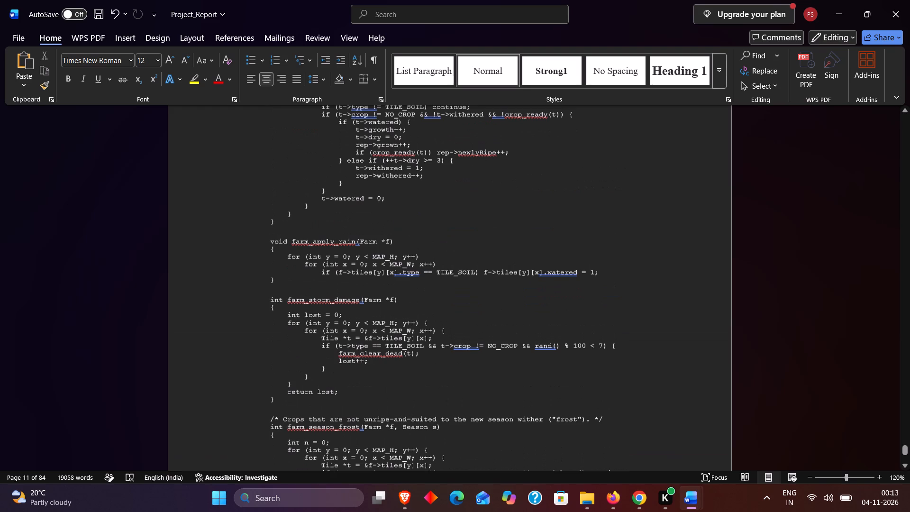
Examine the report in the print preview, going from the closing source code pages back to the cover page.
left_click(17, 35)
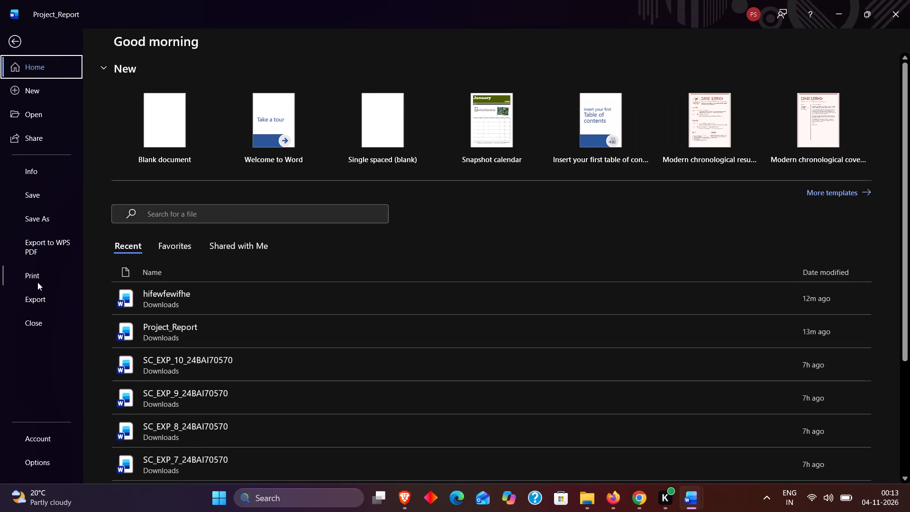
left_click(37, 282)
left_click(27, 270)
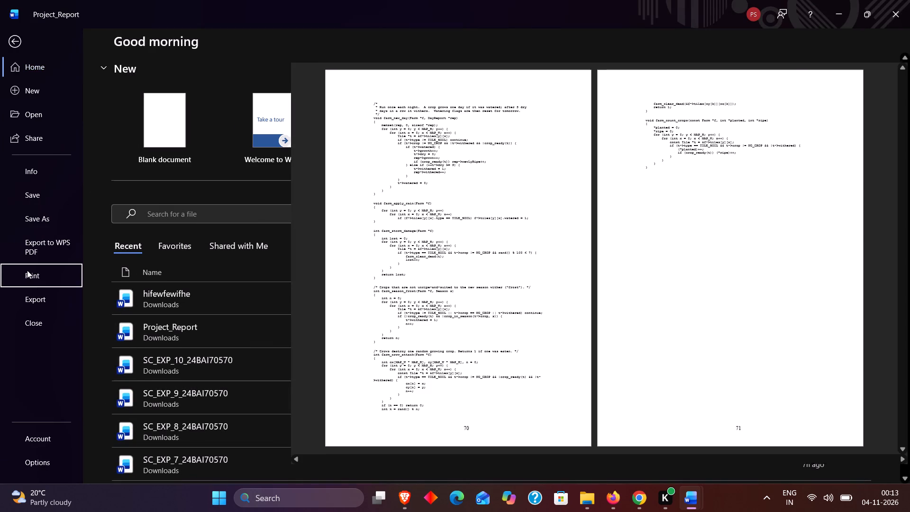
scroll(461, 146, "up", 20)
scroll(461, 146, "up", 20)
scroll(461, 146, "up", 20)
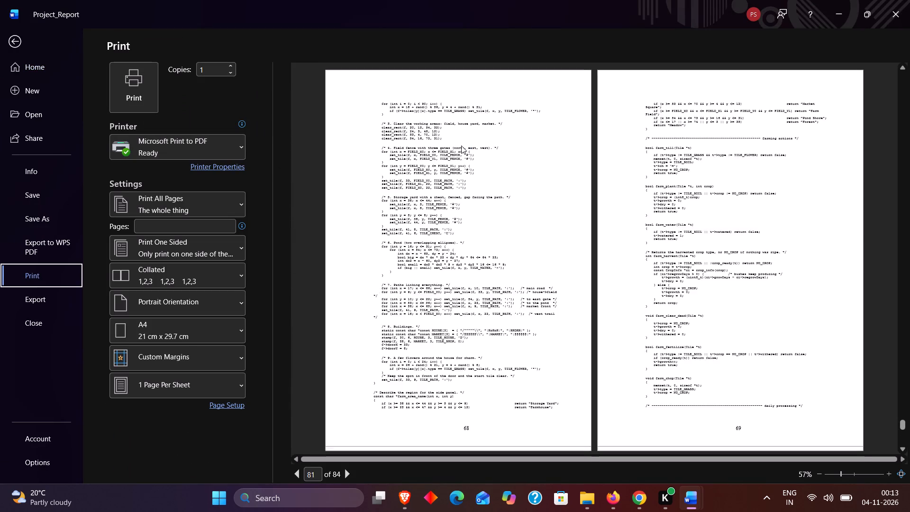
scroll(461, 146, "up", 20)
scroll(461, 146, "up", 20)
scroll(461, 146, "up", 20)
scroll(461, 146, "up", 19)
scroll(461, 146, "up", 20)
scroll(461, 146, "up", 7)
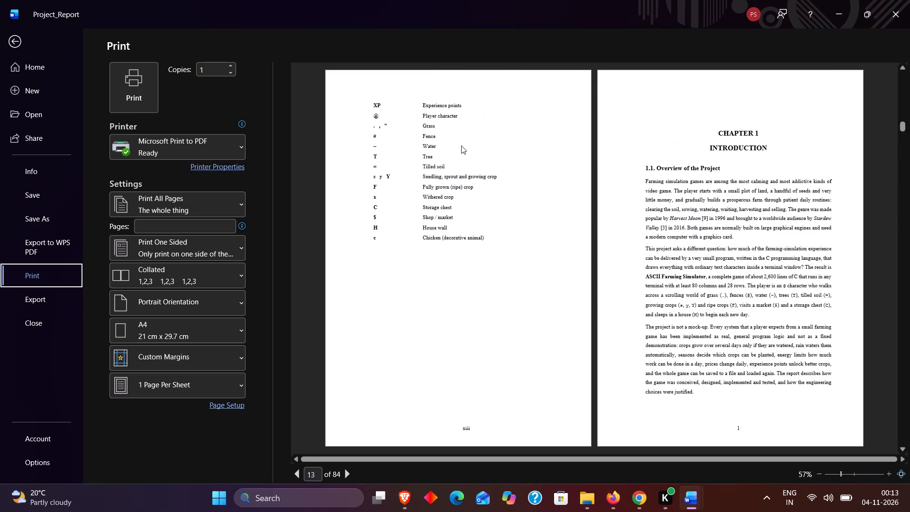
scroll(461, 146, "up", 20)
scroll(461, 146, "up", 20)
scroll(461, 146, "up", 3)
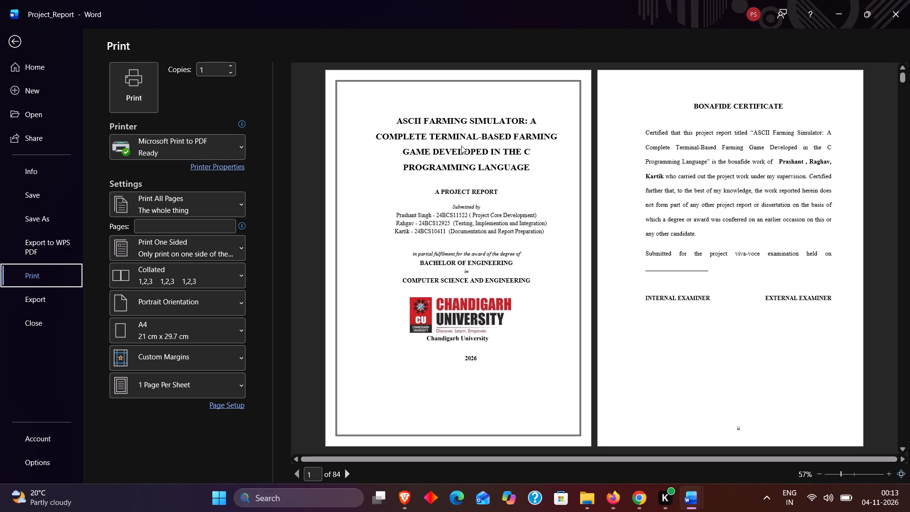
left_click(17, 42)
Remove the indentation and empty line before the year 2026 on the cover page, undoing the deletions that reach the university logo.
scroll(378, 200, "up", 20)
scroll(378, 200, "up", 20)
scroll(378, 200, "up", 2)
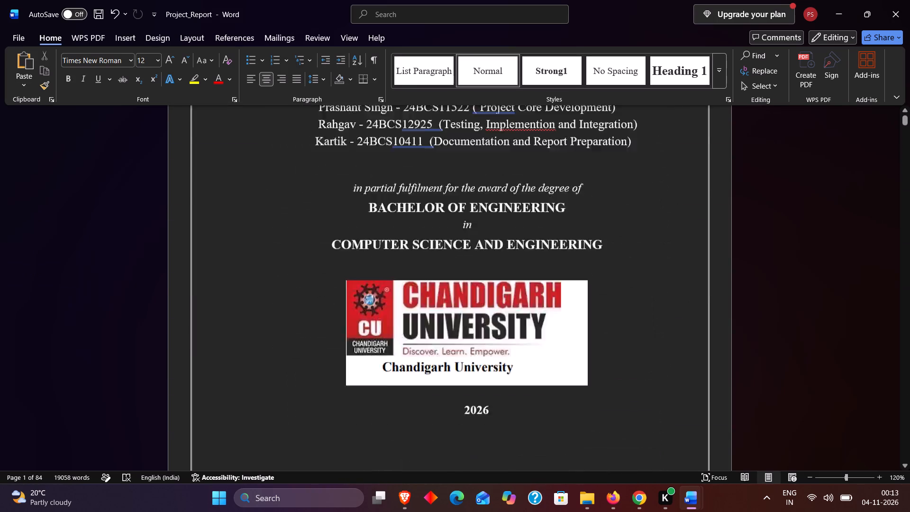
scroll(378, 200, "up", 20)
scroll(378, 200, "up", 11)
scroll(458, 265, "down", 2)
scroll(458, 265, "up", 1)
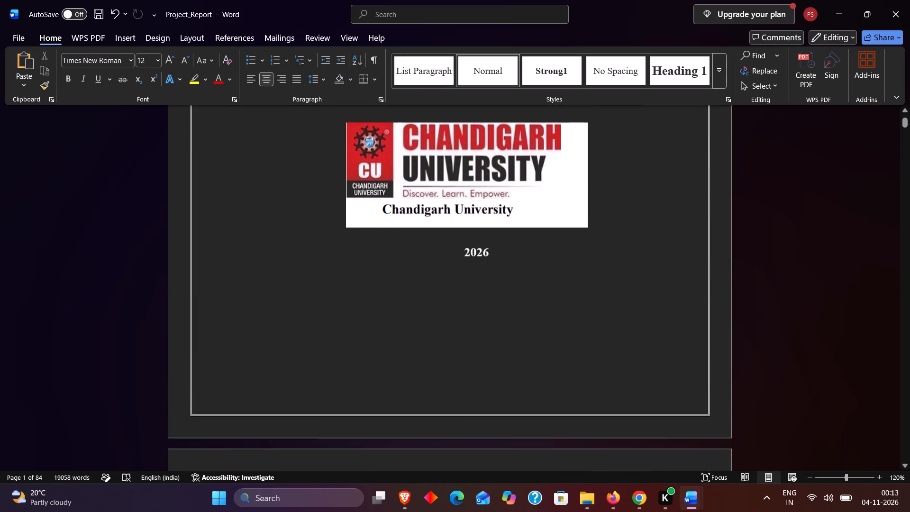
left_click(466, 257)
key("BackSpace")
key("BackSpace")
key("BackSpace")
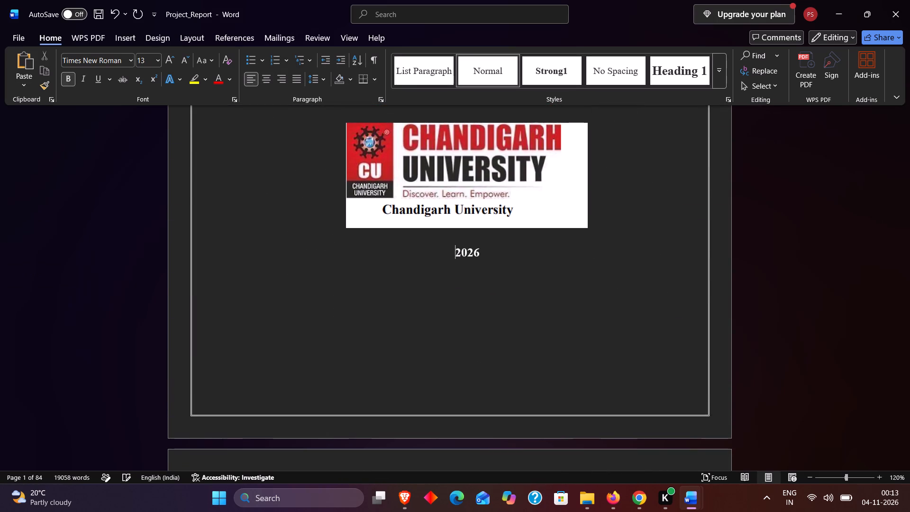
key("BackSpace")
key("BackSpace")
key("BackSpace")
key("BackSpace")
key("BackSpace")
key("BackSpace")
key("BackSpace")
key("BackSpace")
key("BackSpace")
key("BackSpace")
key("BackSpace")
key("BackSpace")
key("BackSpace")
key("BackSpace")
key("BackSpace")
key("BackSpace")
key("BackSpace")
key("BackSpace")
key("BackSpace")
key("BackSpace")
key("BackSpace")
key("BackSpace")
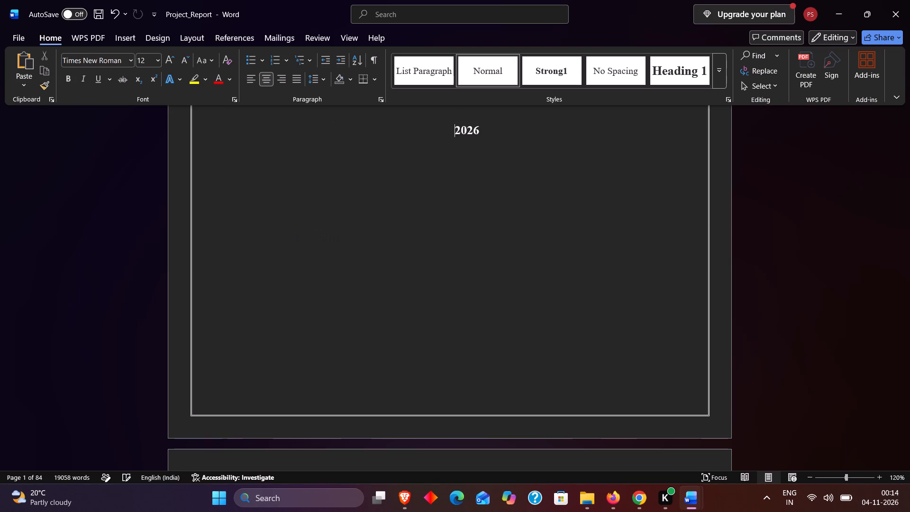
key("ctrl+z")
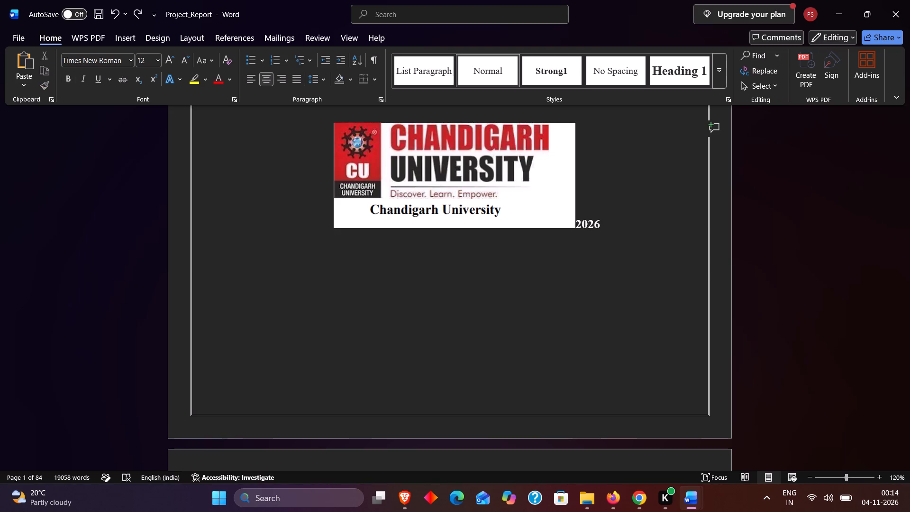
key("ctrl+z")
Indent the year 2026 with spaces to bring it beneath the Chandigarh University caption, and check it in the print preview.
key("space")
key("space")
key("space")
key("space")
key("space")
key("space")
key("space")
key("space")
key("space")
key("space")
key("space")
key("space")
key("space")
key("space")
key("space")
key("space")
key("space")
key("space")
key("space")
key("space")
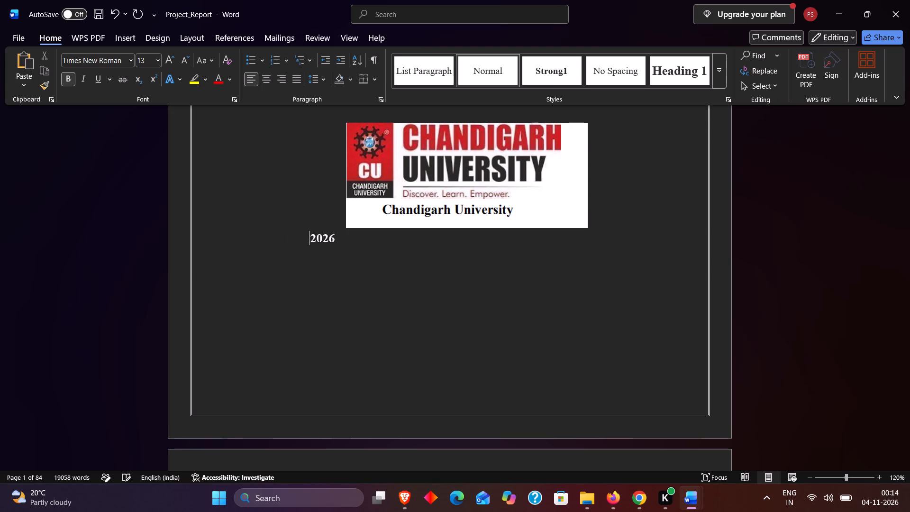
key("space")
key("space")
key("space")
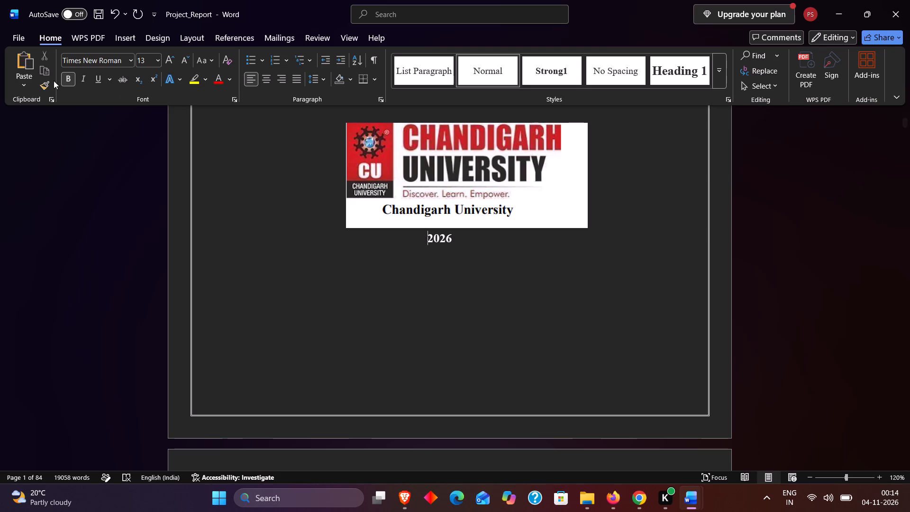
left_click(11, 32)
left_click(56, 278)
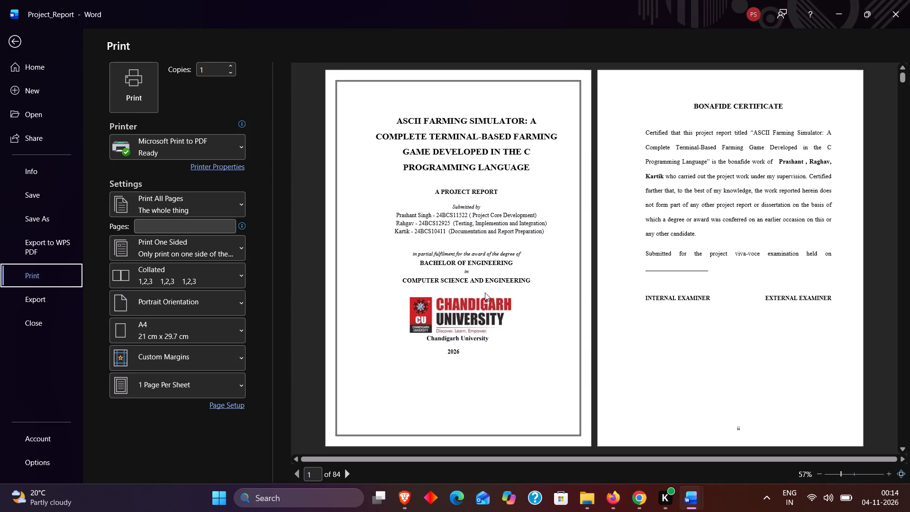
left_click(13, 37)
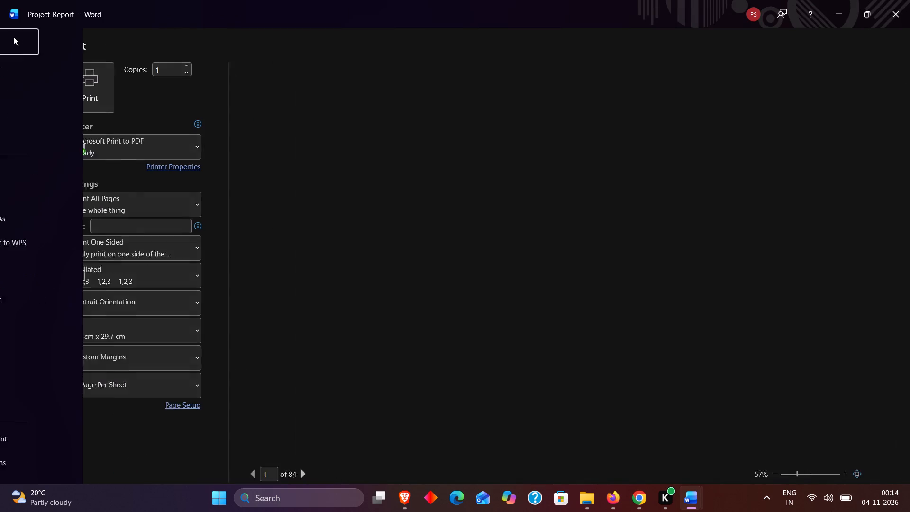
Shift the year 2026 right by five more spaces to centre it under the caption, and check it in the print preview.
key("space")
key("space")
key("space")
key("space")
key("space")
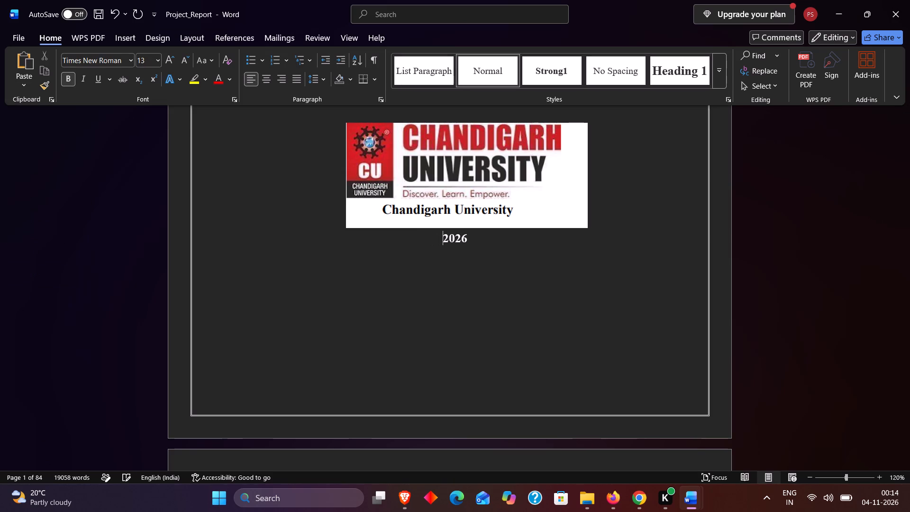
left_click(18, 40)
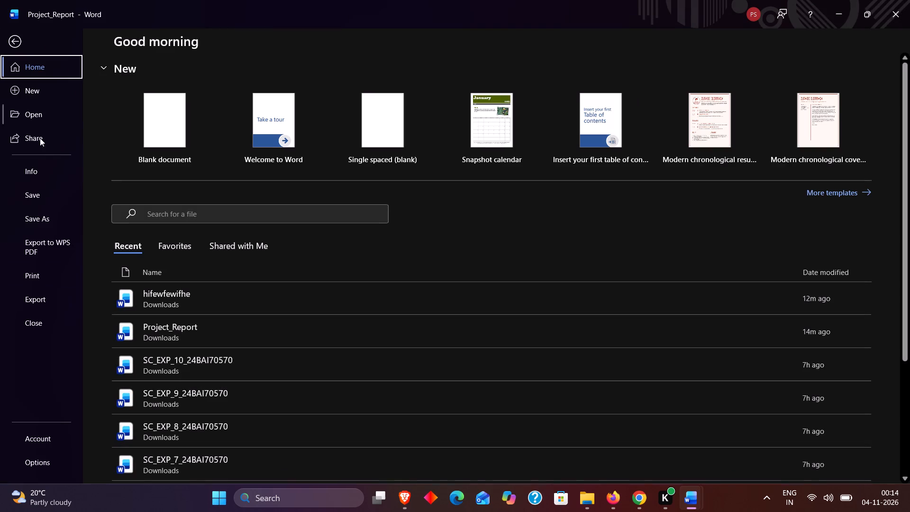
left_click(40, 279)
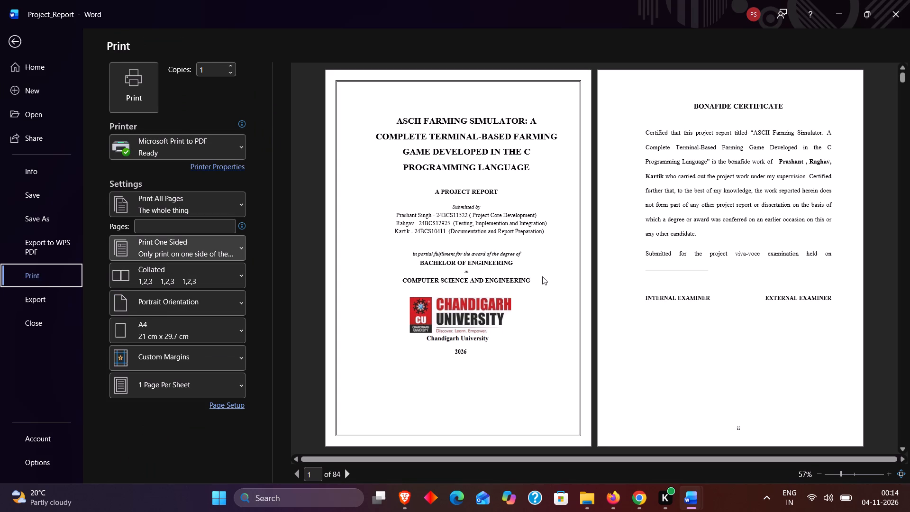
left_click(10, 42)
Insert a blank line above the Chandigarh University logo on the cover page, moving the logo and year down.
scroll(389, 187, "up", 2)
scroll(389, 187, "down", 1)
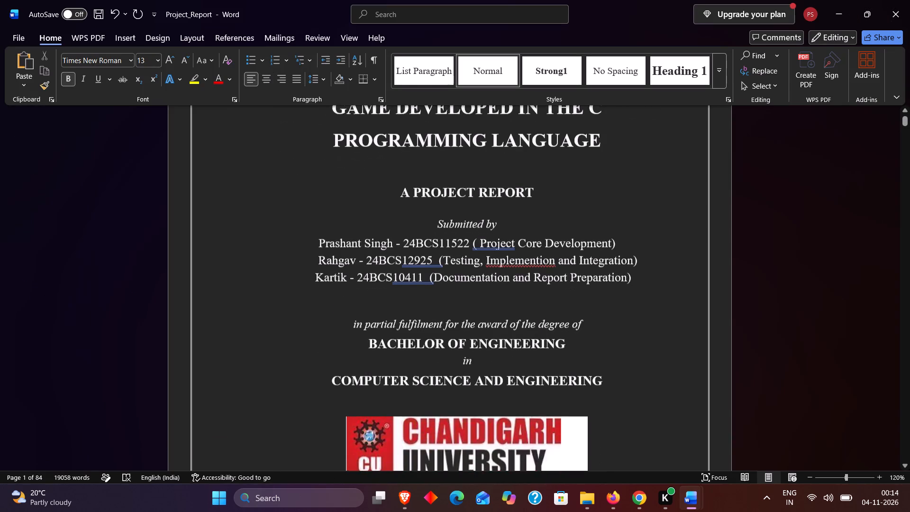
scroll(389, 187, "down", 1)
scroll(486, 309, "down", 1)
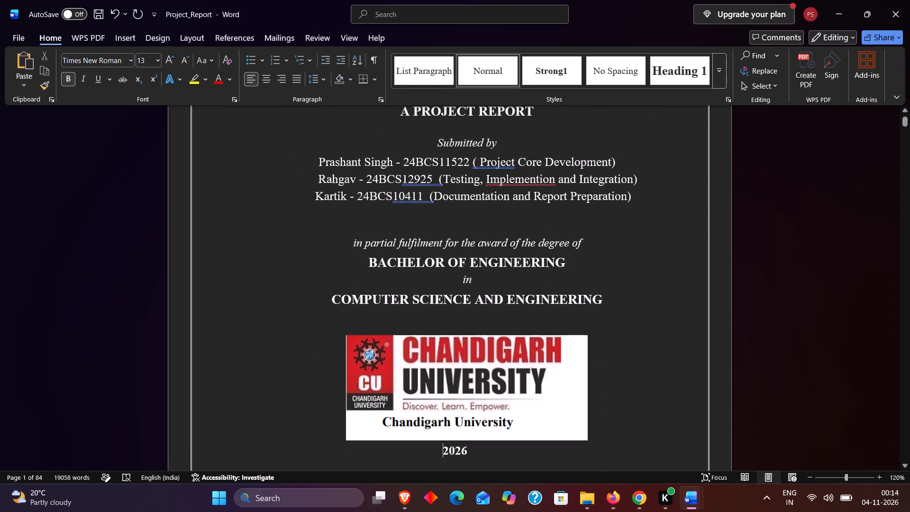
left_click(336, 337)
key("Return")
scroll(336, 337, "right", 1)
scroll(336, 337, "up", 1)
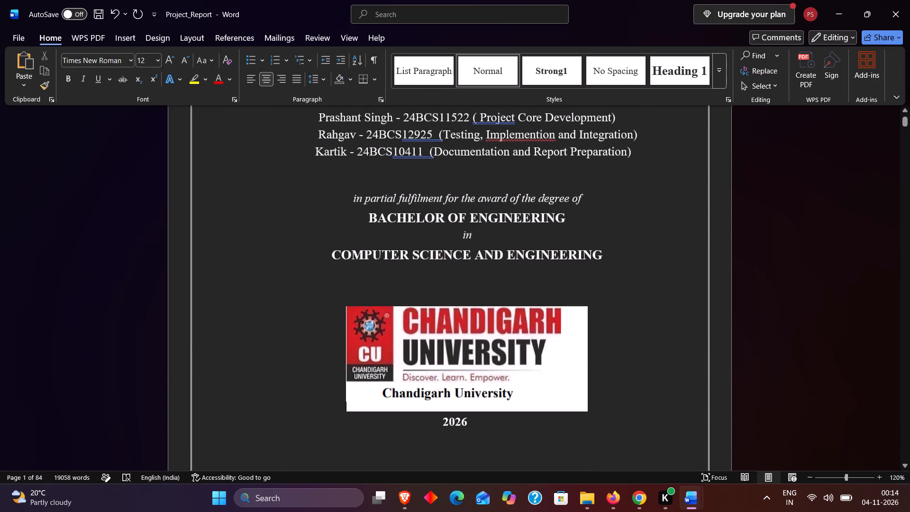
Review the whole report in the print preview, from the cover page through the contents, chapters and appendices to the final page.
left_click(16, 29)
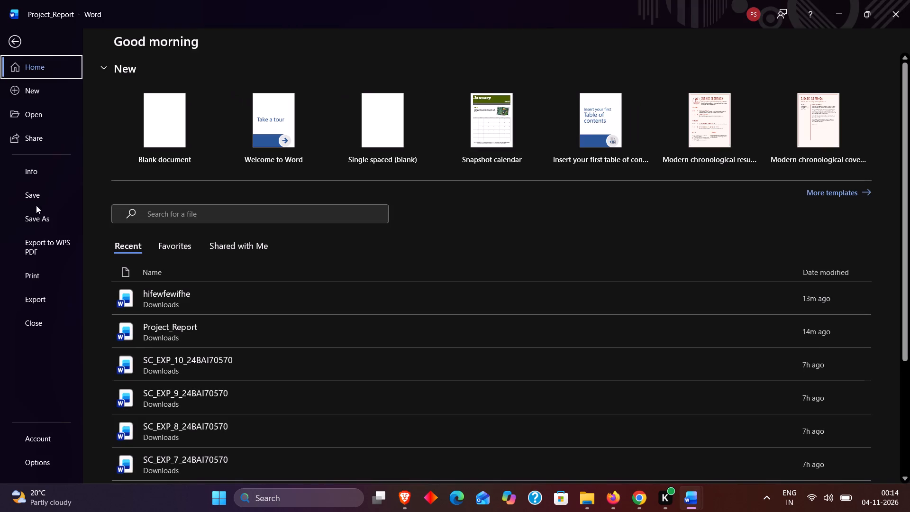
left_click(41, 274)
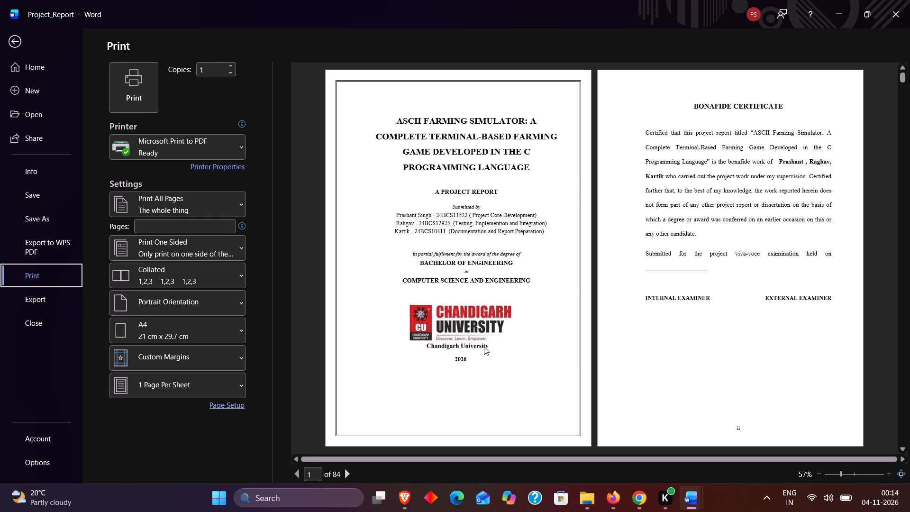
scroll(484, 347, "down", 1)
scroll(484, 347, "up", 2)
scroll(484, 347, "down", 3)
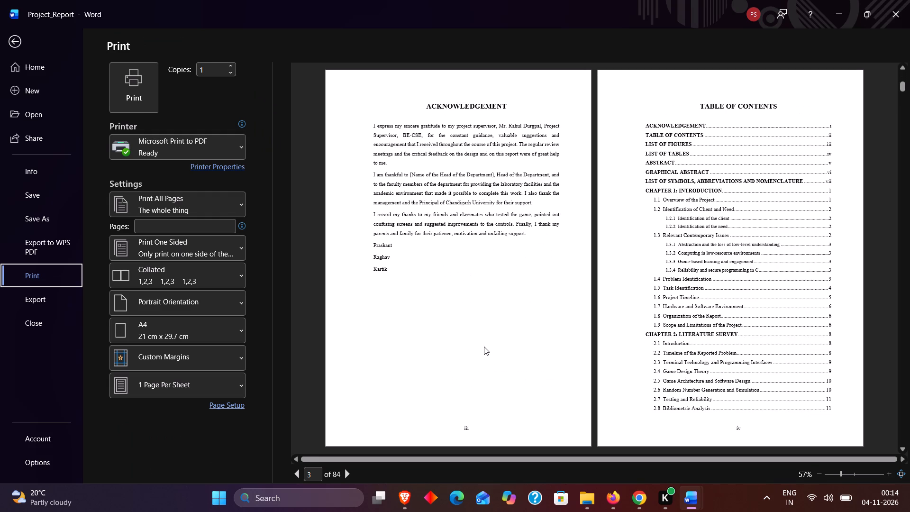
scroll(484, 347, "down", 3)
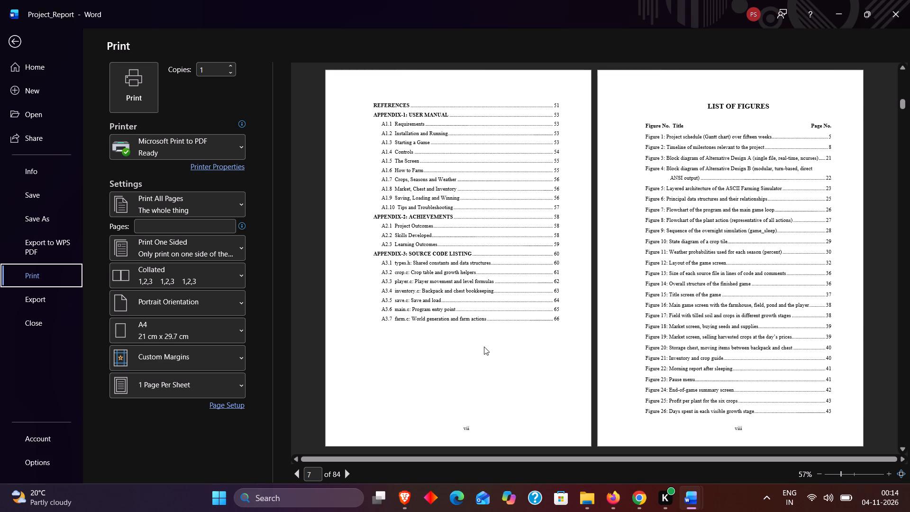
scroll(484, 347, "down", 2)
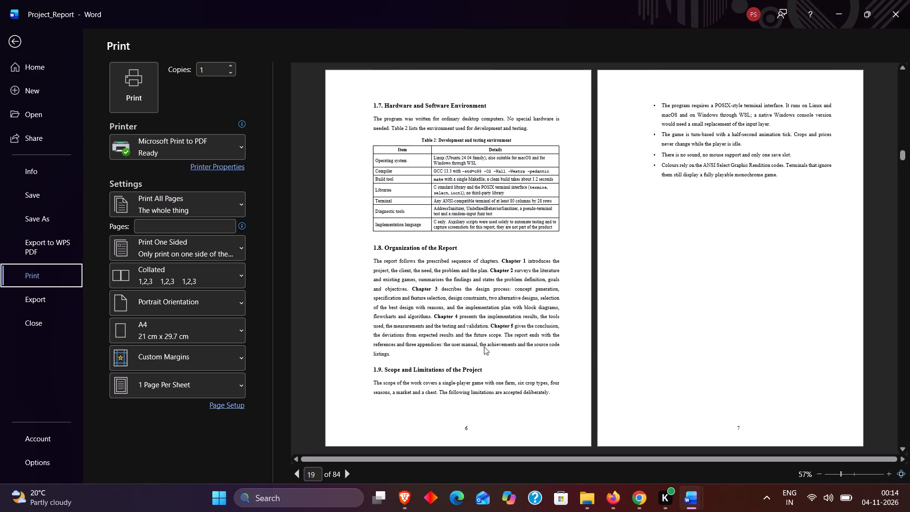
scroll(484, 347, "down", 5)
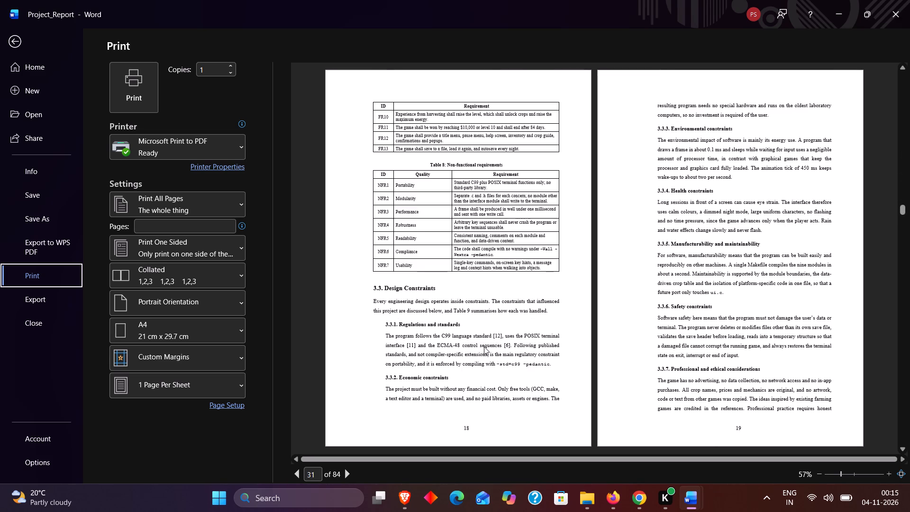
scroll(484, 347, "down", 10)
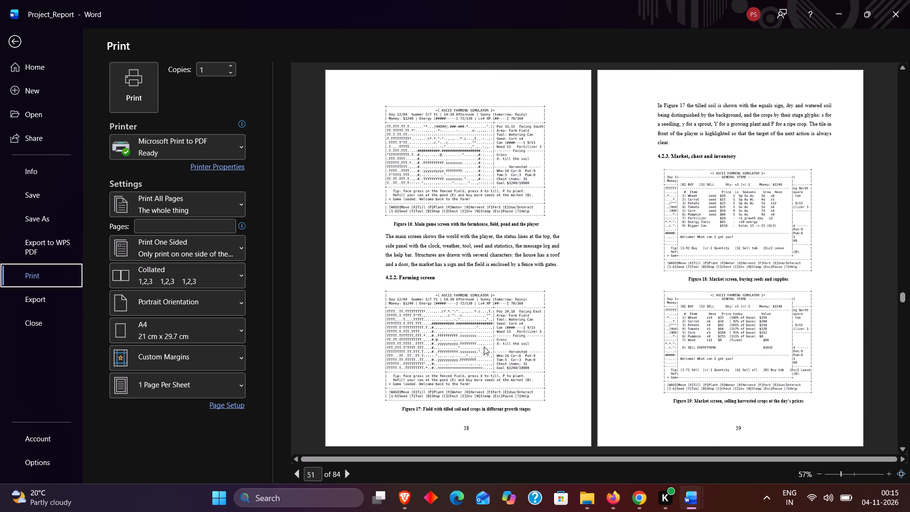
scroll(484, 347, "down", 10)
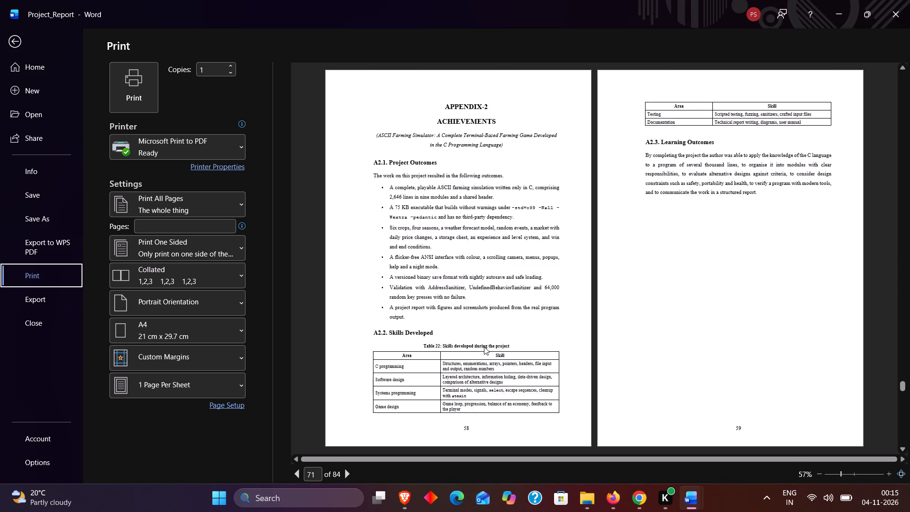
scroll(484, 347, "down", 11)
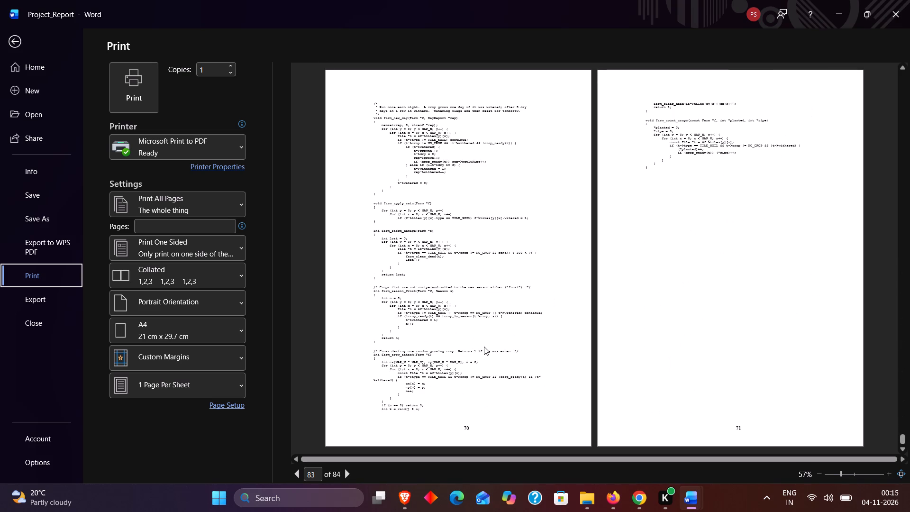
scroll(484, 347, "down", 5)
Print the whole report with Microsoft Print to PDF and try to save the output in the Home location as C_REPORT.
left_click(127, 97)
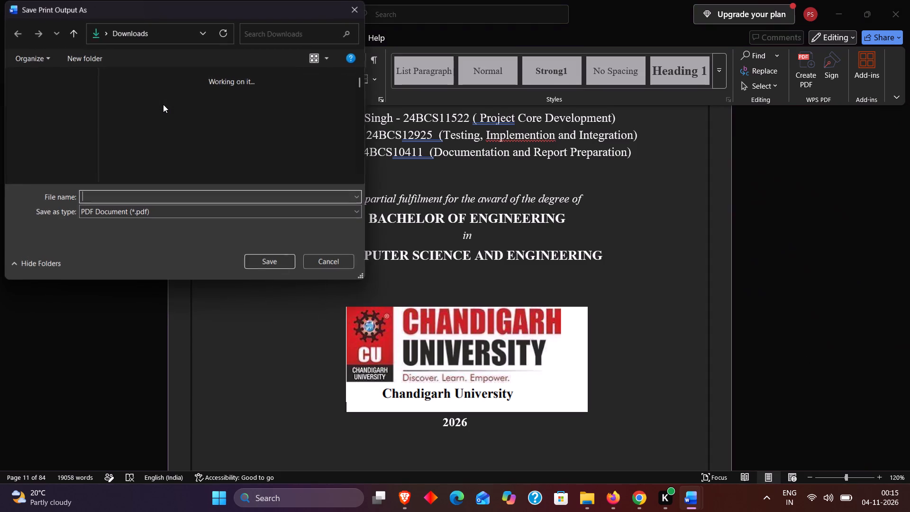
scroll(68, 138, "up", 3)
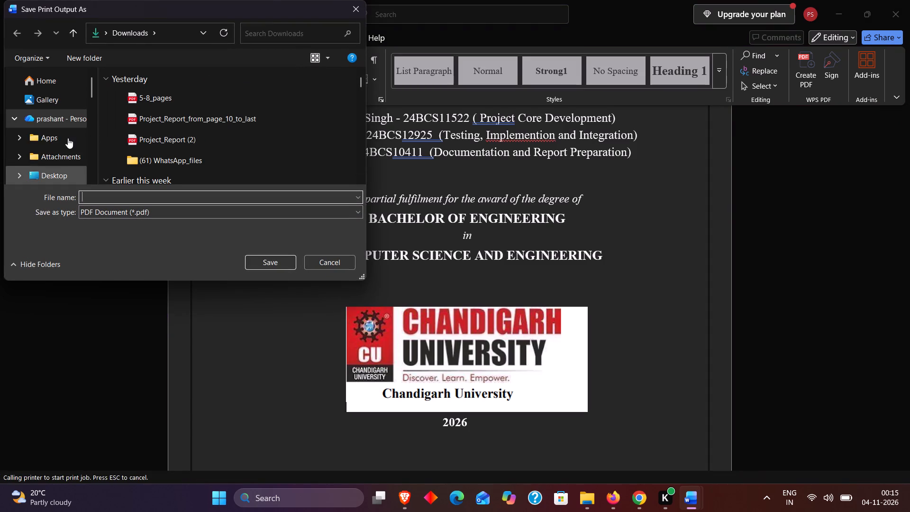
left_click(50, 79)
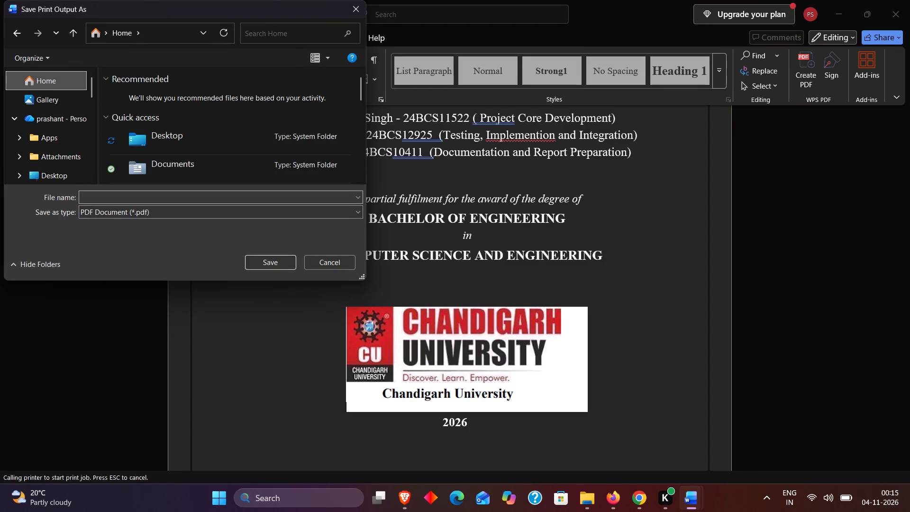
left_click(102, 194)
key("shift+c")
key("shift+underscore")
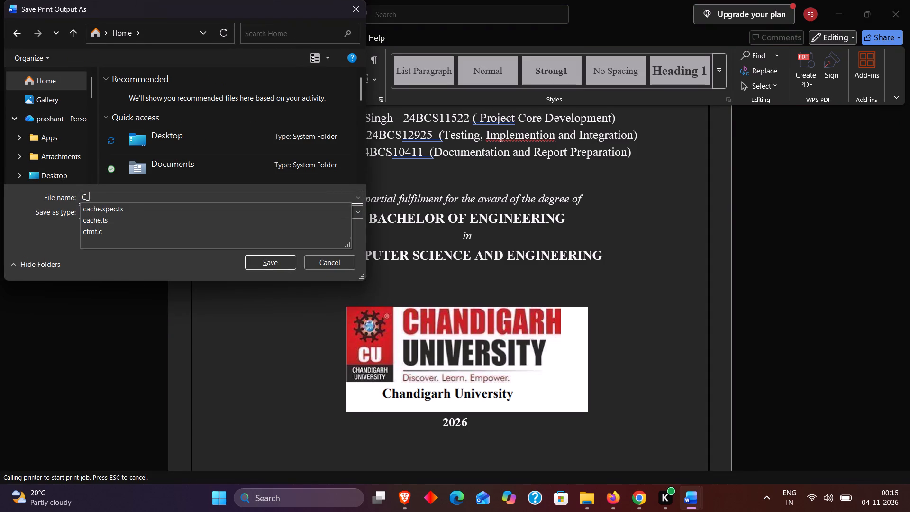
type("REPORT")
key("Return")
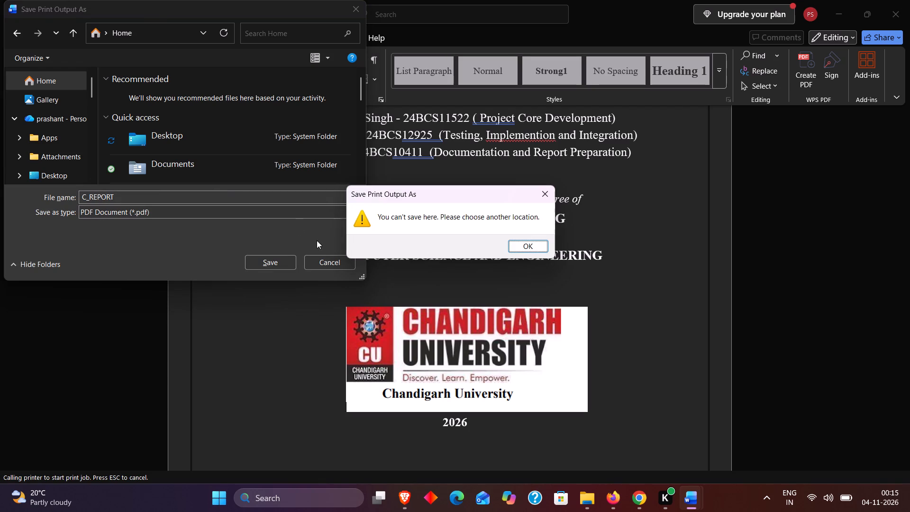
scroll(11, 137, "down", 2)
left_click(535, 247)
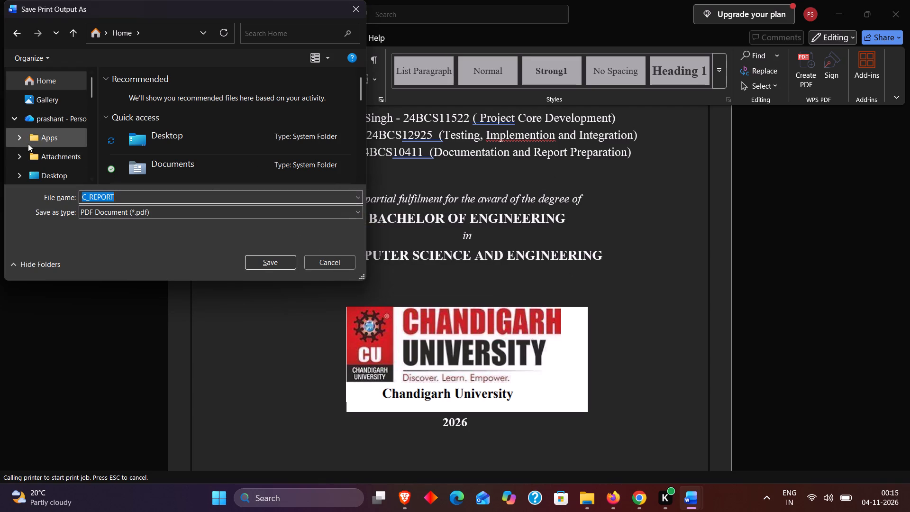
Choose the Downloads folder as the save location for the C_REPORT PDF.
scroll(28, 144, "down", 1)
left_click(46, 99)
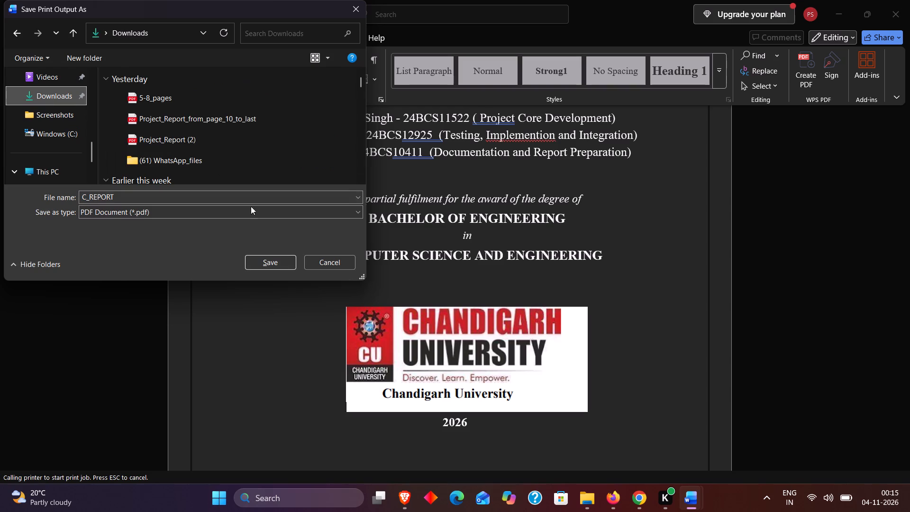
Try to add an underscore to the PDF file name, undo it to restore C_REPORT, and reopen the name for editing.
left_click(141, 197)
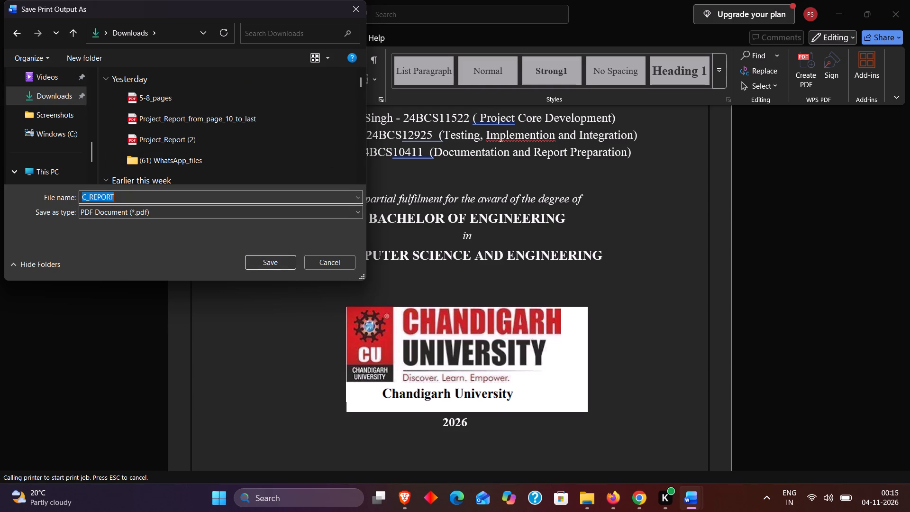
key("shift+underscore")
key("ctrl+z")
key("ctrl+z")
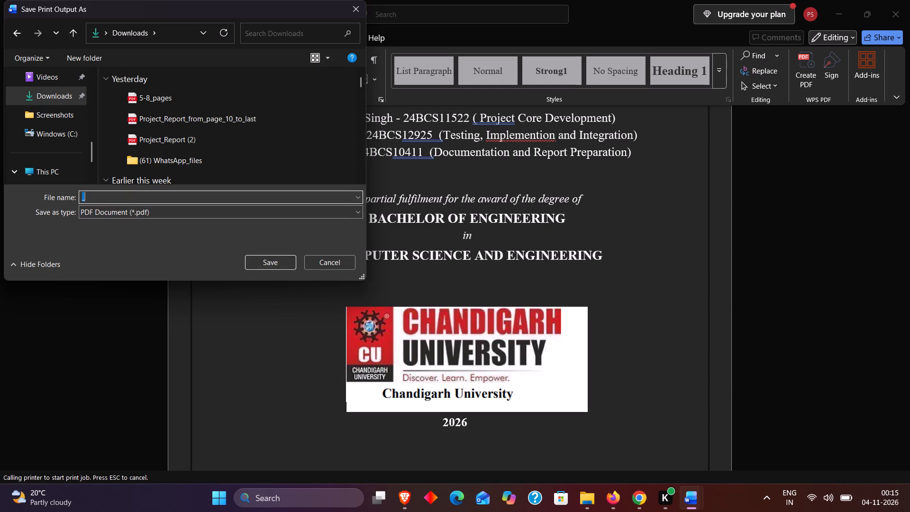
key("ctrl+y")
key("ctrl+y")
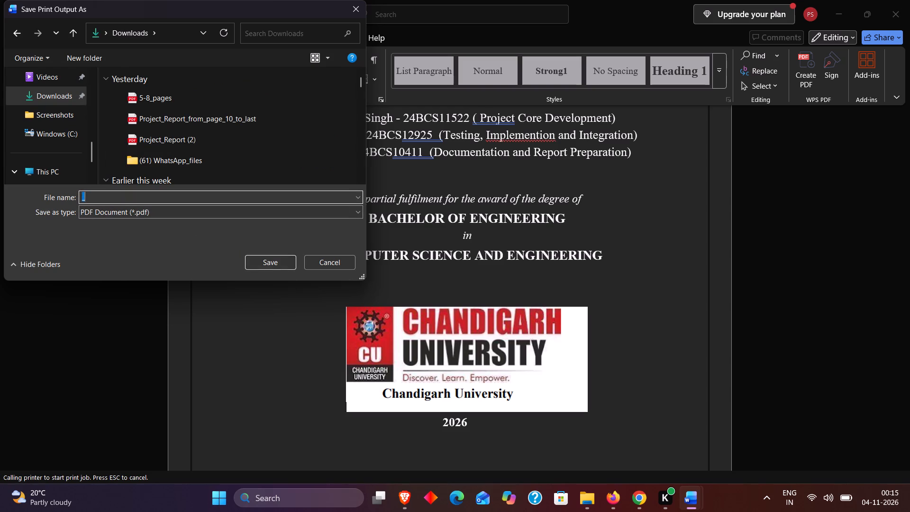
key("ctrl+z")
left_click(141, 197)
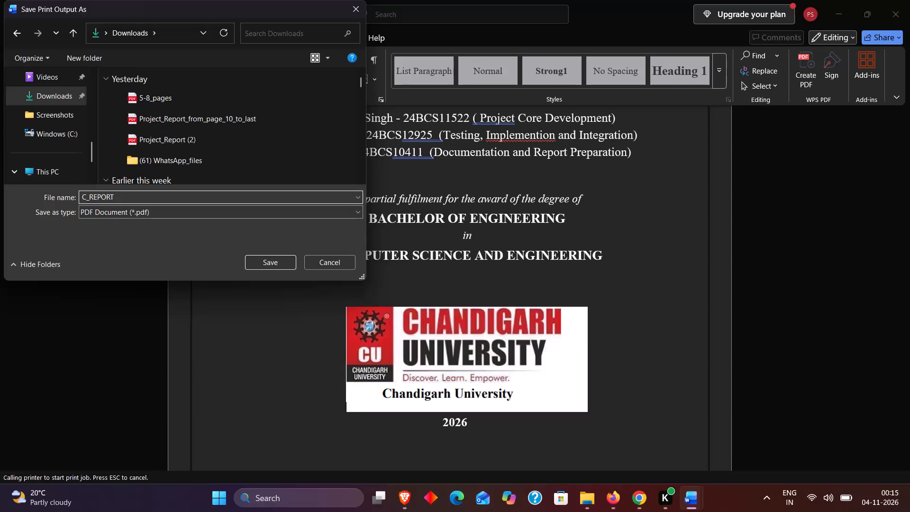
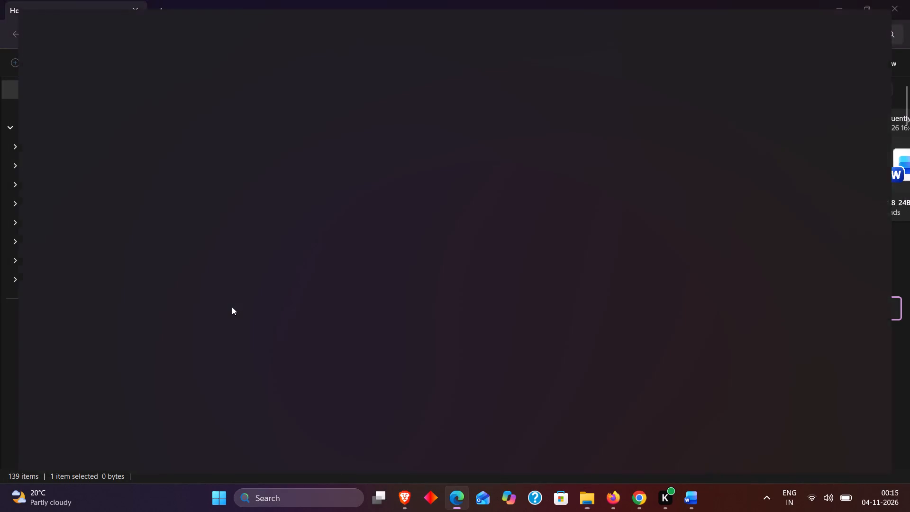
Close the Microsoft Edge window and try to switch back to the Project_Report document in Word.
left_click(909, 0)
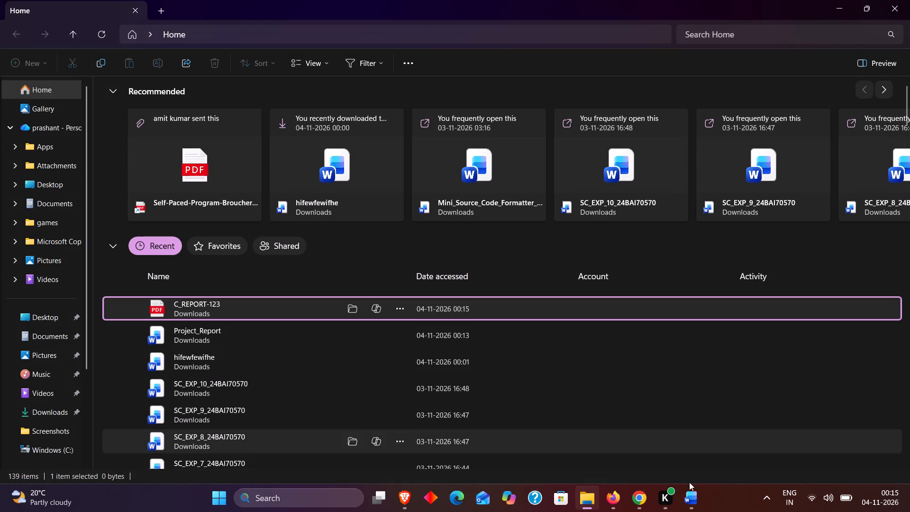
left_click(692, 500)
left_click(627, 466)
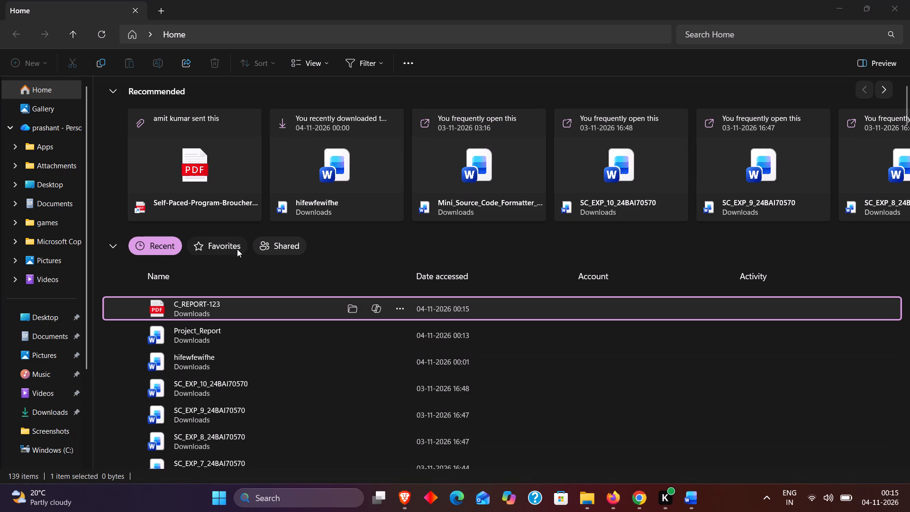
left_click(684, 494)
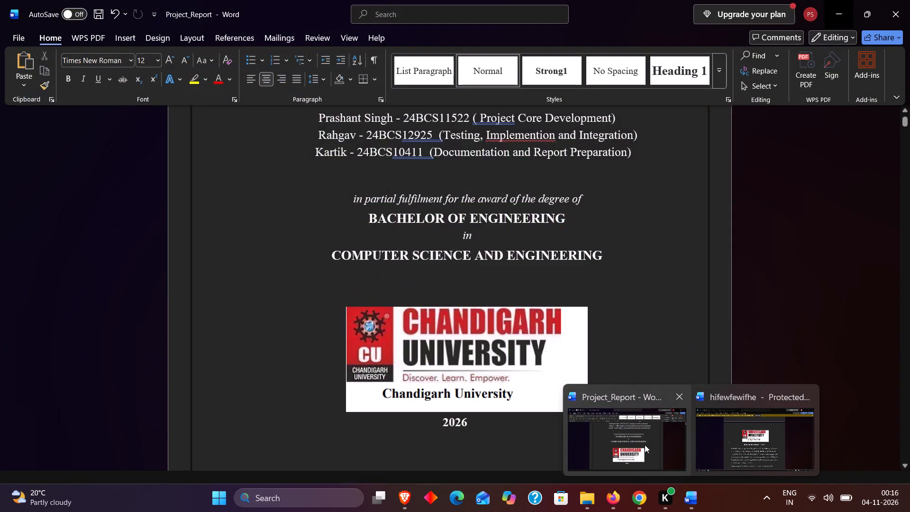
left_click(645, 444)
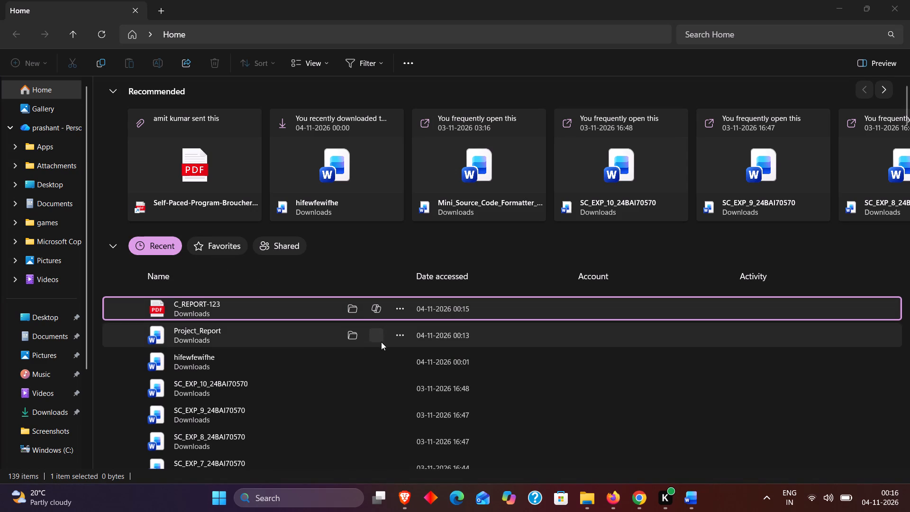
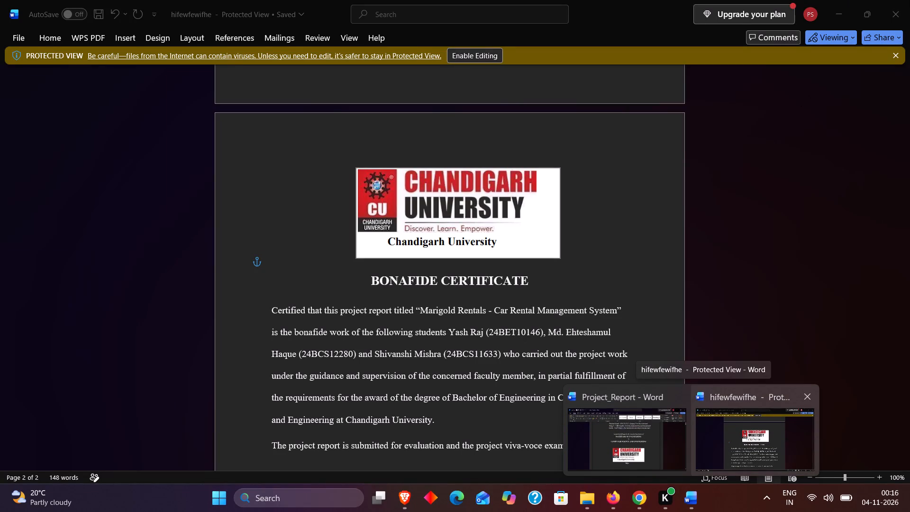
Dismiss the open window previews and try to minimize the protected-view hifewfewifhe document window.
left_click(838, 111)
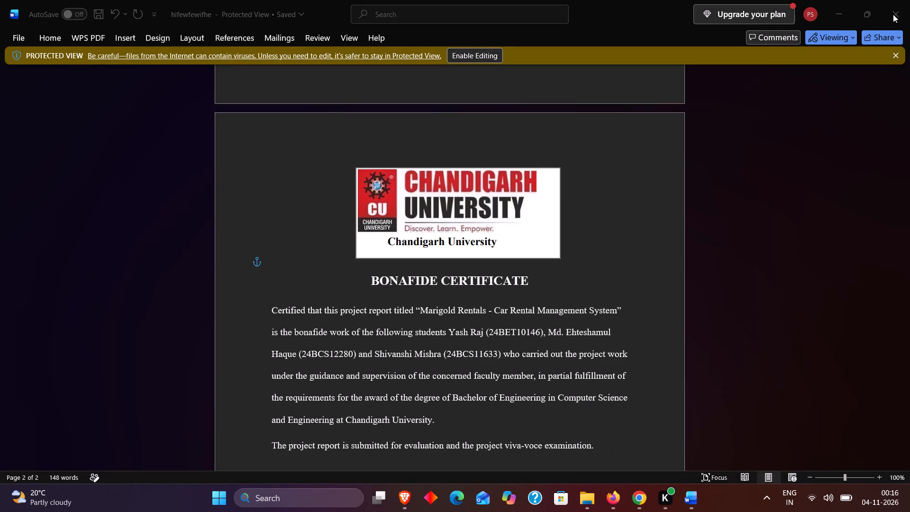
left_click(839, 11)
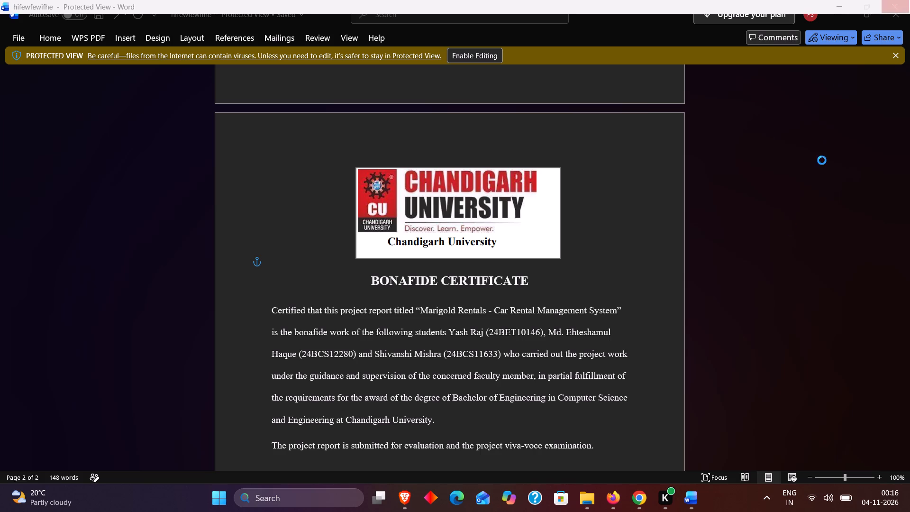
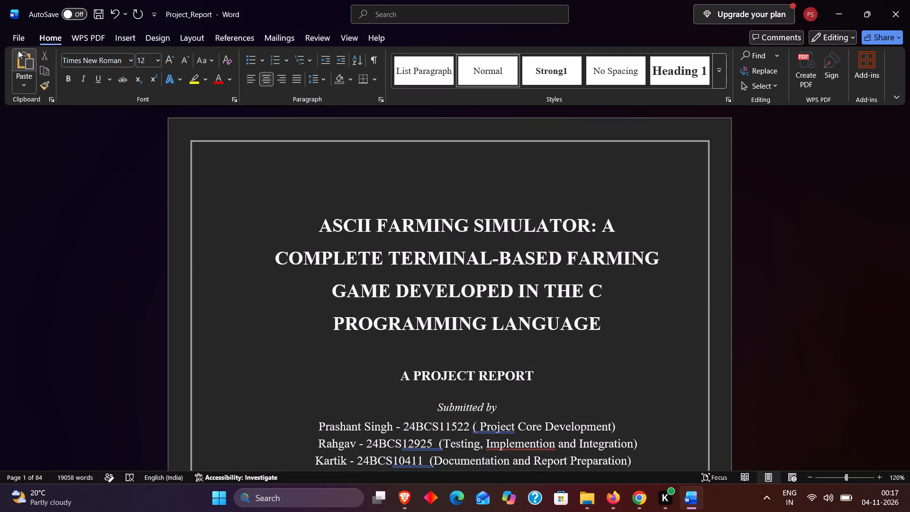
Export the report as a PDF named Project_Report in Downloads, replacing the existing file of that name.
left_click(18, 42)
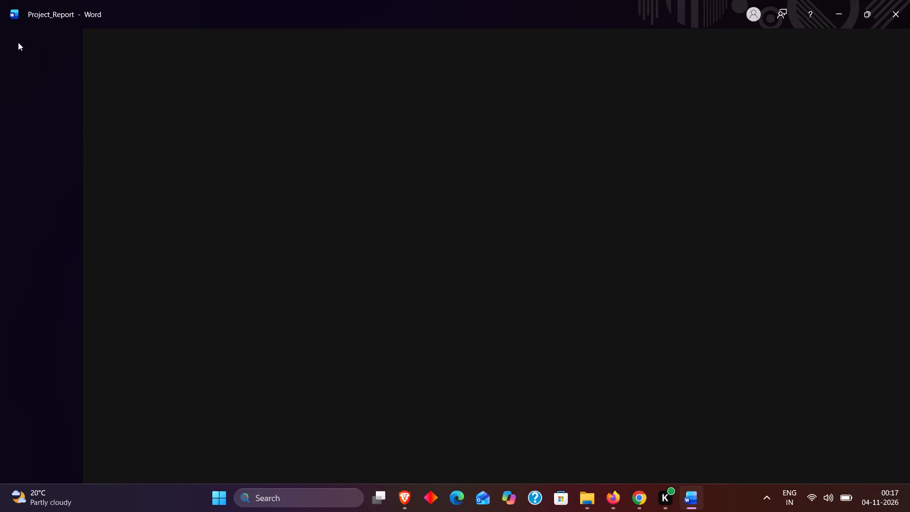
left_click(33, 296)
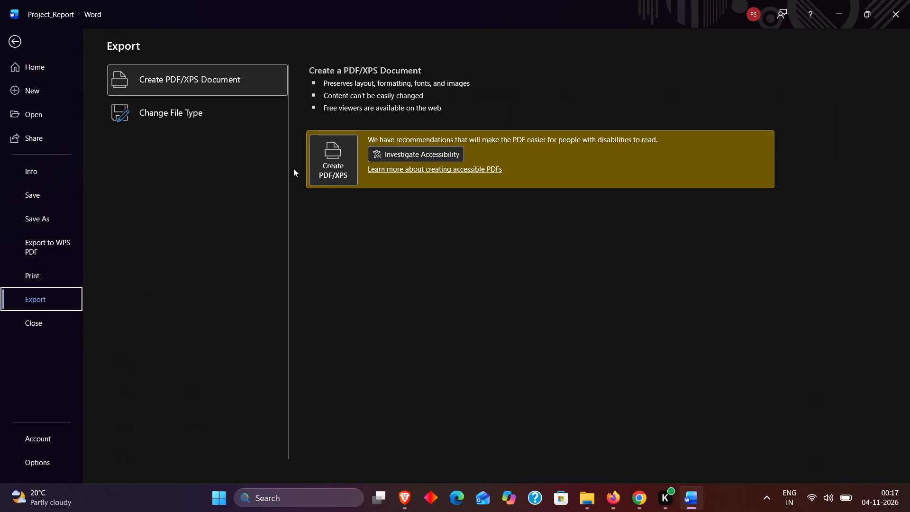
left_click(338, 158)
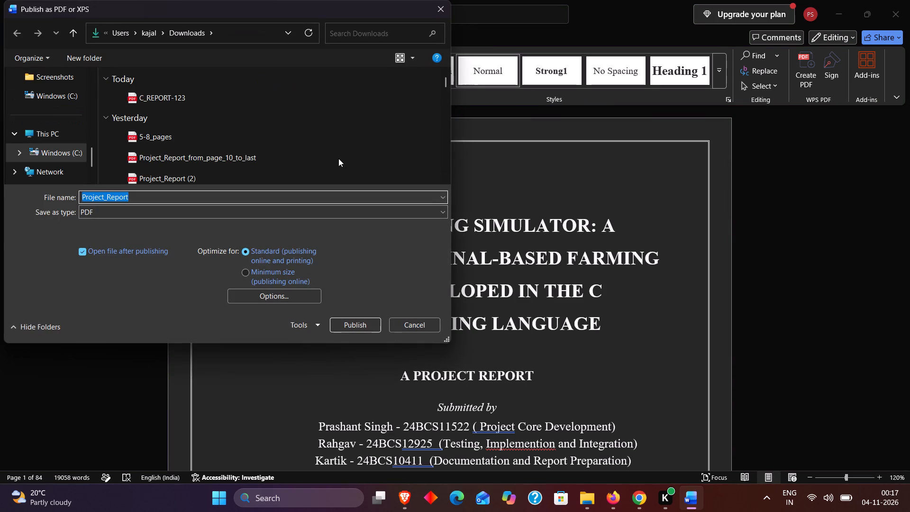
left_click(350, 325)
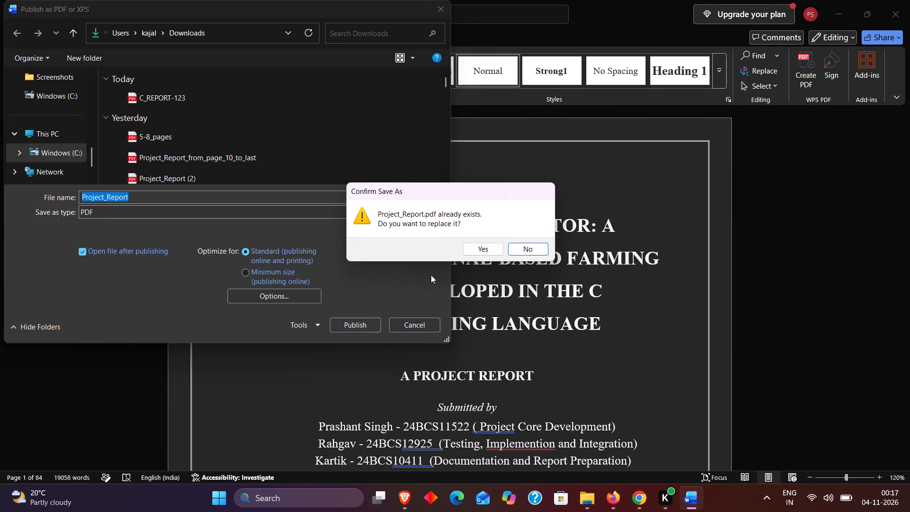
left_click(493, 247)
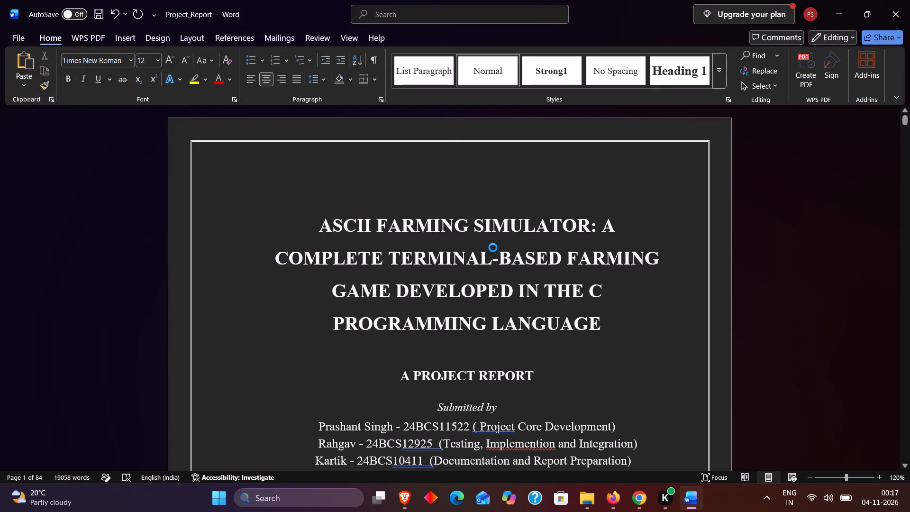
Open the exported Project_Report PDF from File Explorer, examine its cover, bonafide certificate and acknowledgement pages, and close the PDF viewer.
left_click(583, 507)
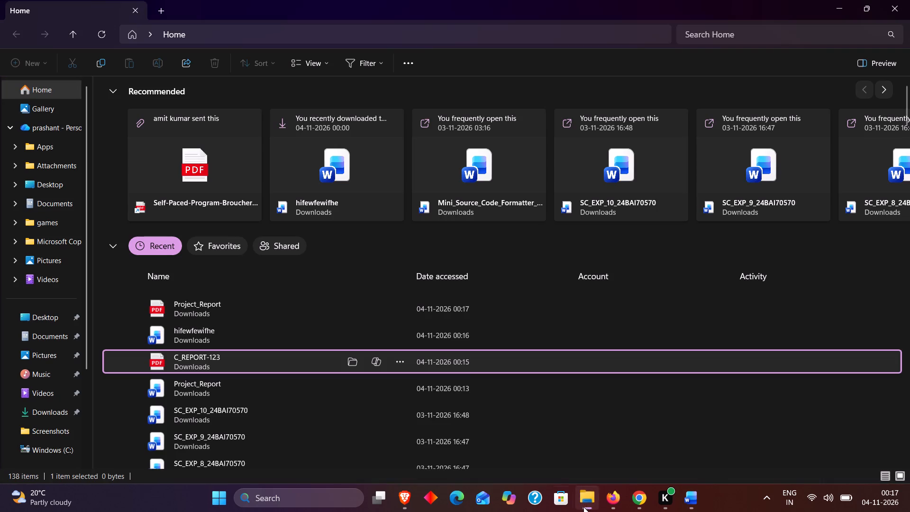
double_click(209, 300)
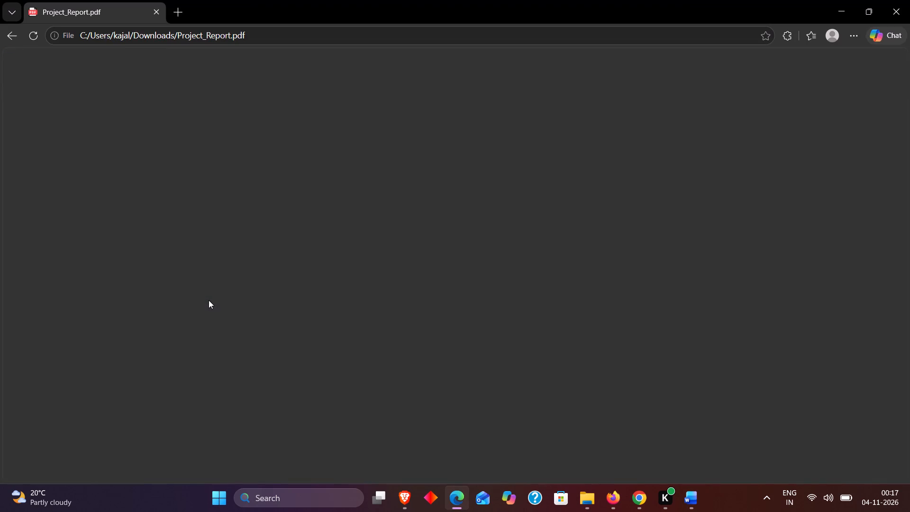
scroll(376, 286, "up", 7)
scroll(376, 286, "down", 9)
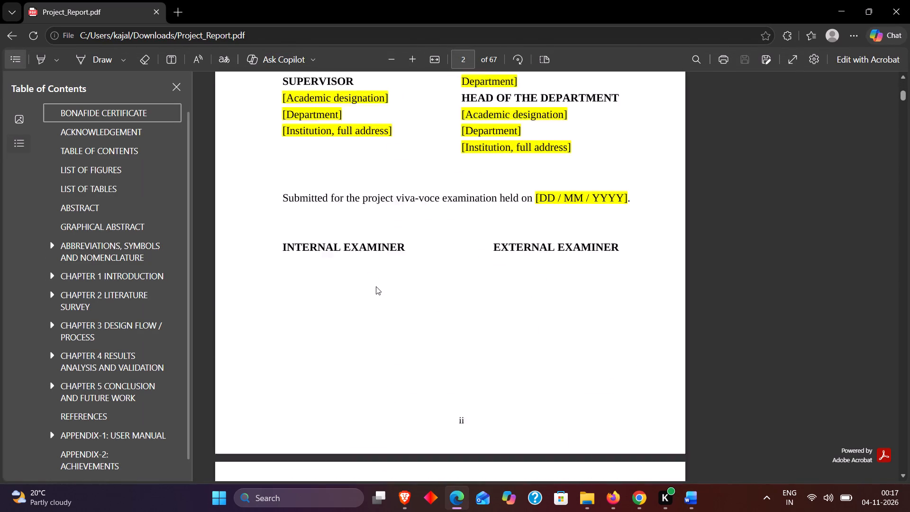
scroll(376, 286, "up", 11)
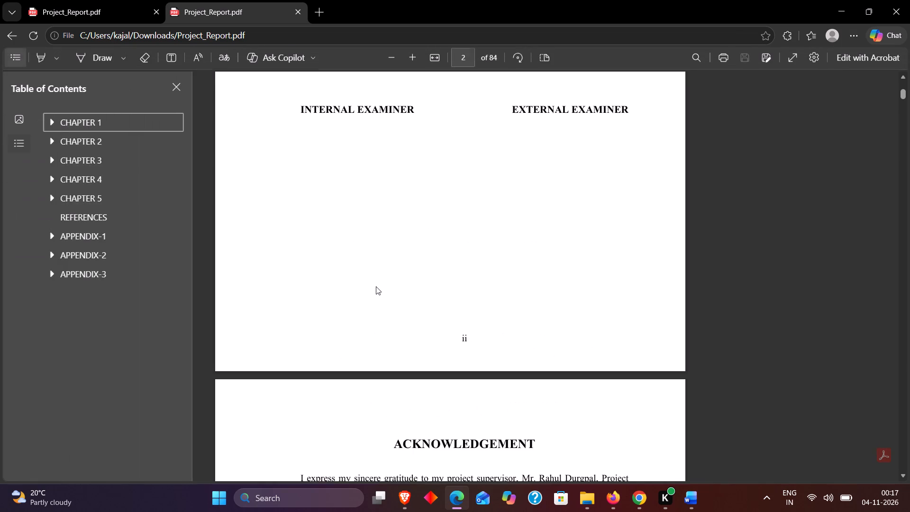
scroll(376, 286, "up", 15)
scroll(376, 286, "down", 2)
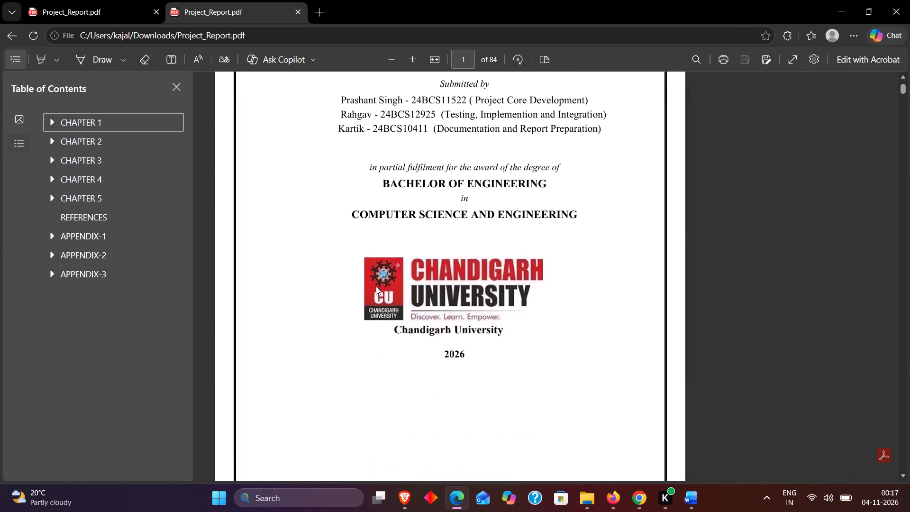
scroll(376, 286, "down", 2)
scroll(376, 286, "up", 9)
scroll(376, 286, "down", 1)
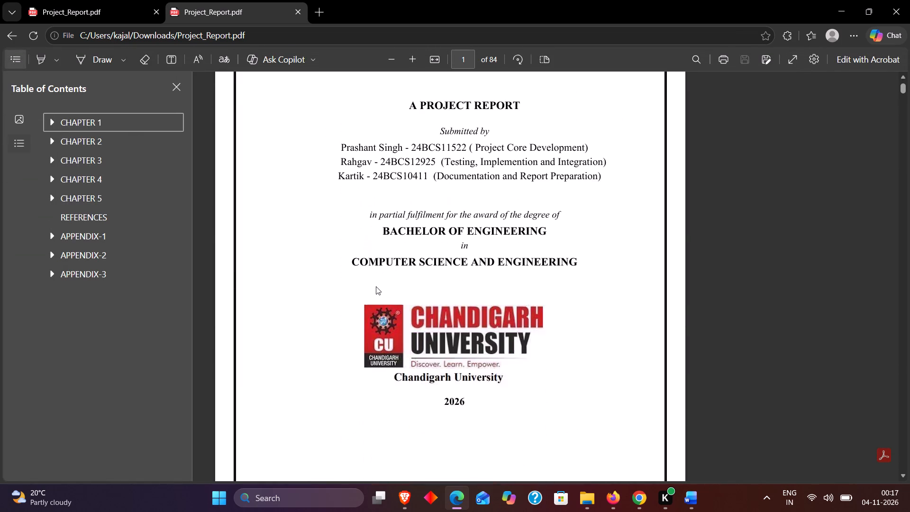
scroll(376, 286, "down", 1)
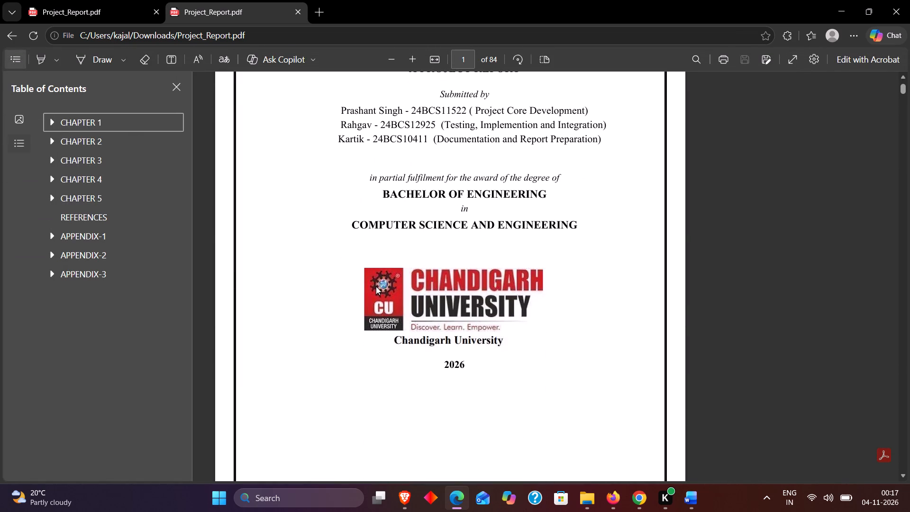
scroll(376, 286, "down", 8)
scroll(376, 286, "up", 2)
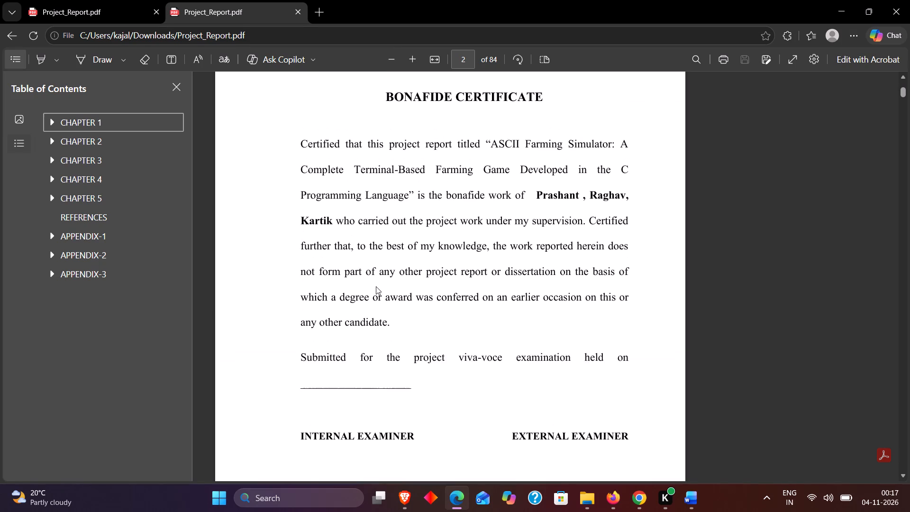
scroll(376, 286, "up", 1)
scroll(376, 286, "down", 4)
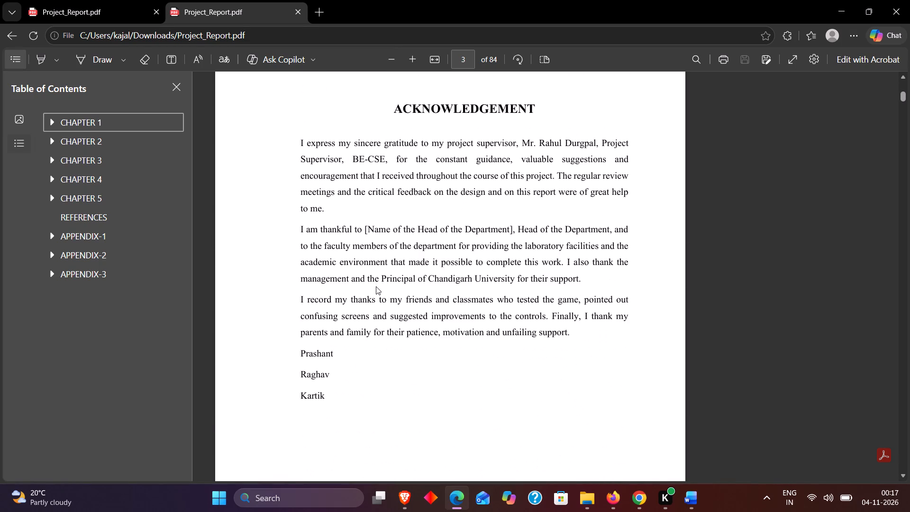
scroll(376, 286, "down", 3)
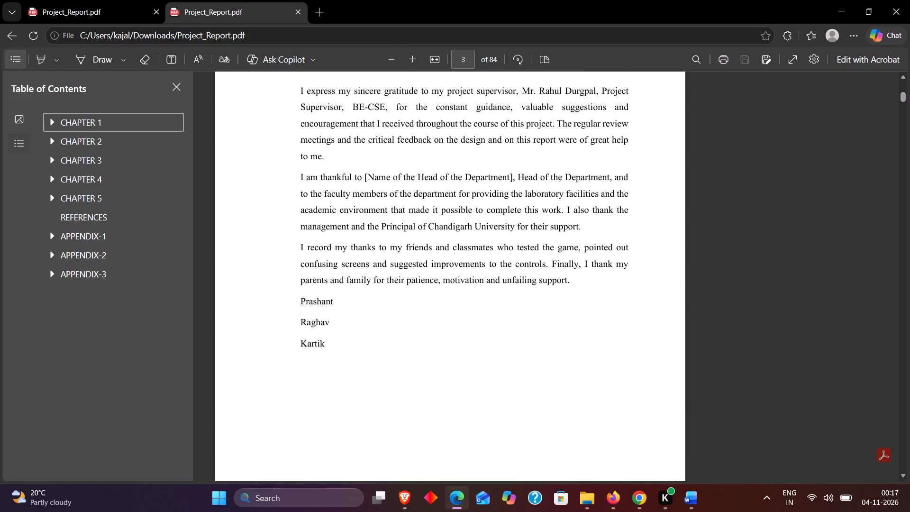
scroll(457, 223, "up", 2)
left_click(909, 1)
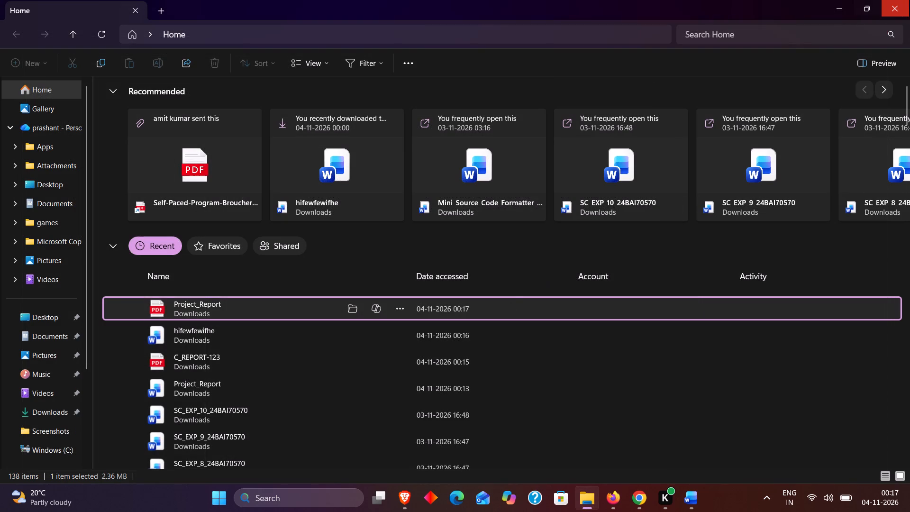
Minimize File Explorer to return to the Project_Report document in Word and review the cover page and bonafide certificate.
left_click(846, 12)
scroll(616, 376, "down", 3)
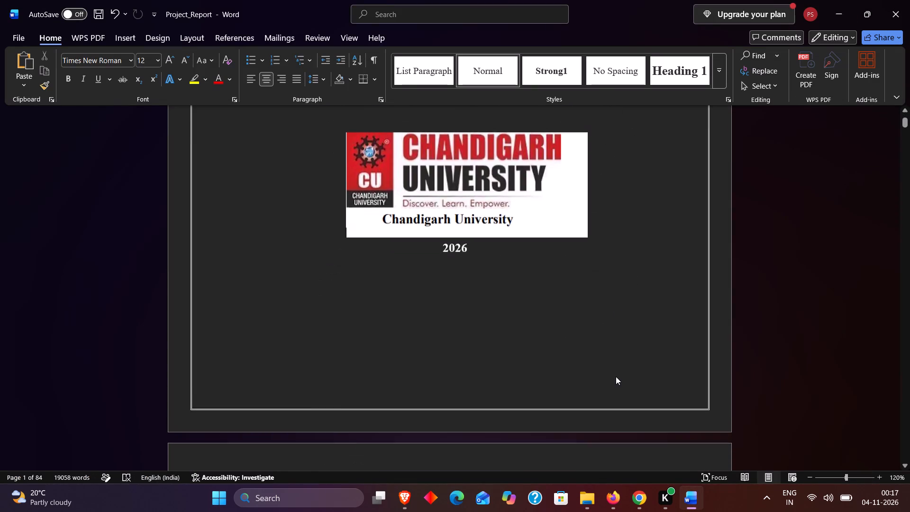
scroll(616, 376, "down", 3)
scroll(616, 376, "up", 1)
scroll(616, 376, "down", 2)
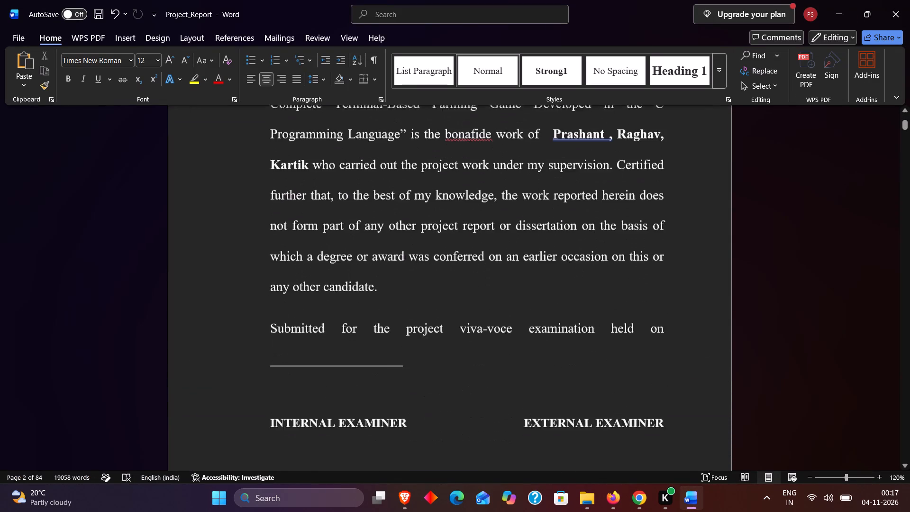
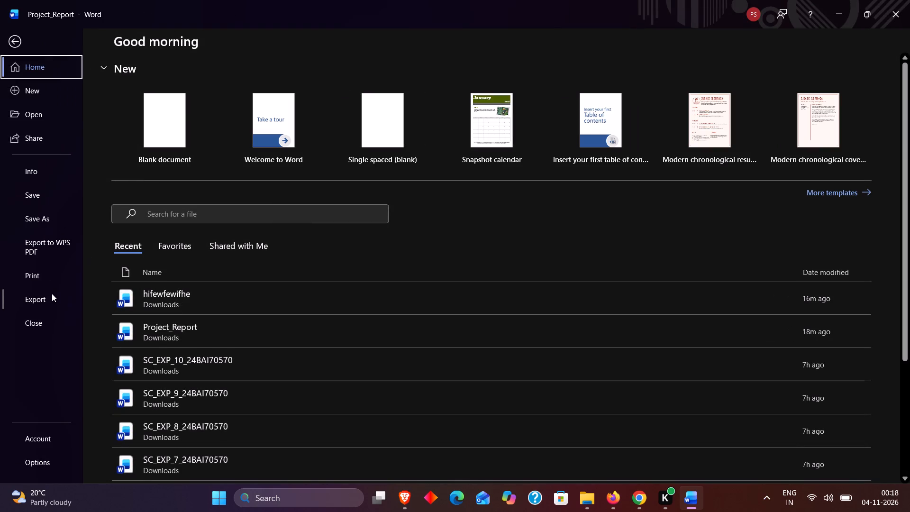
Export the whole report again as a PDF named Project_Report in Downloads, replacing the existing file of that name.
left_click(52, 293)
left_click(330, 159)
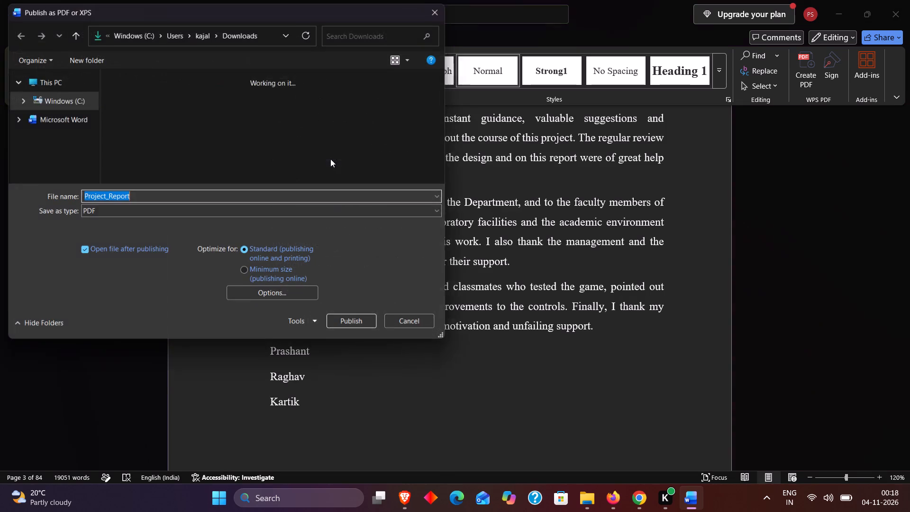
left_click(278, 295)
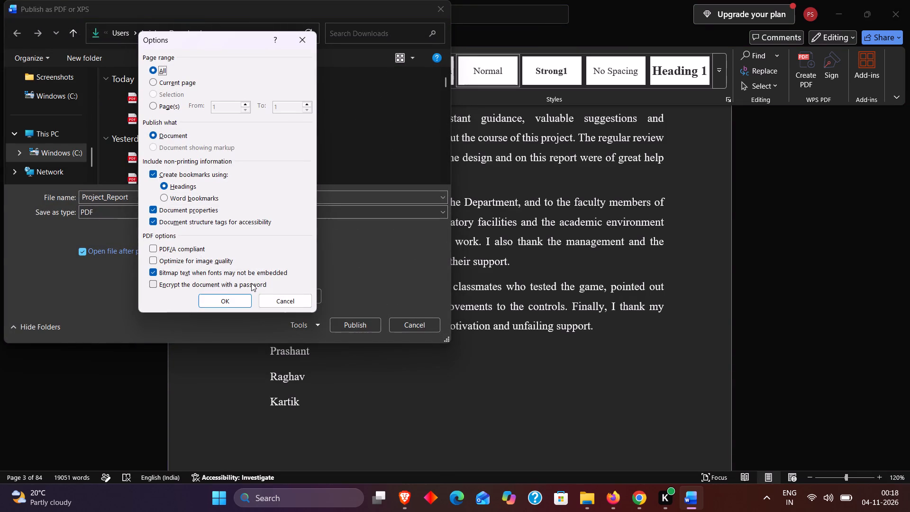
left_click(320, 353)
left_click(279, 297)
left_click(355, 330)
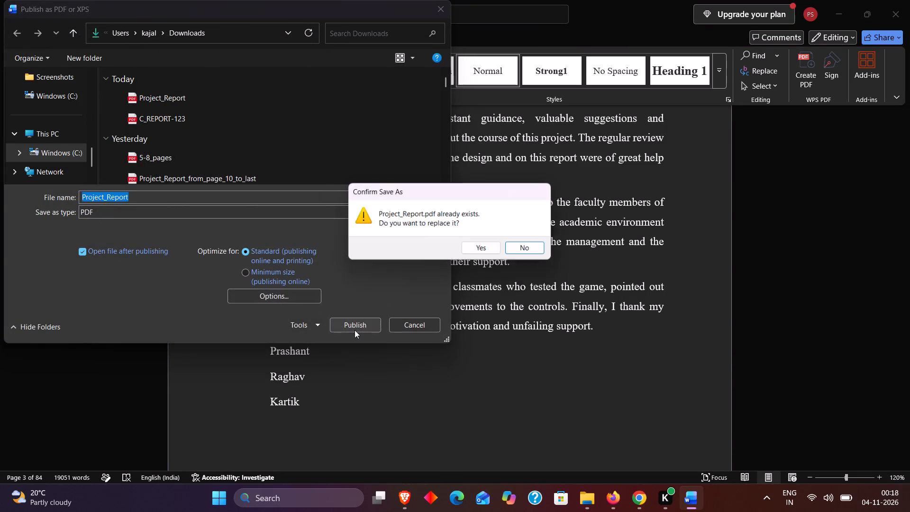
left_click(491, 248)
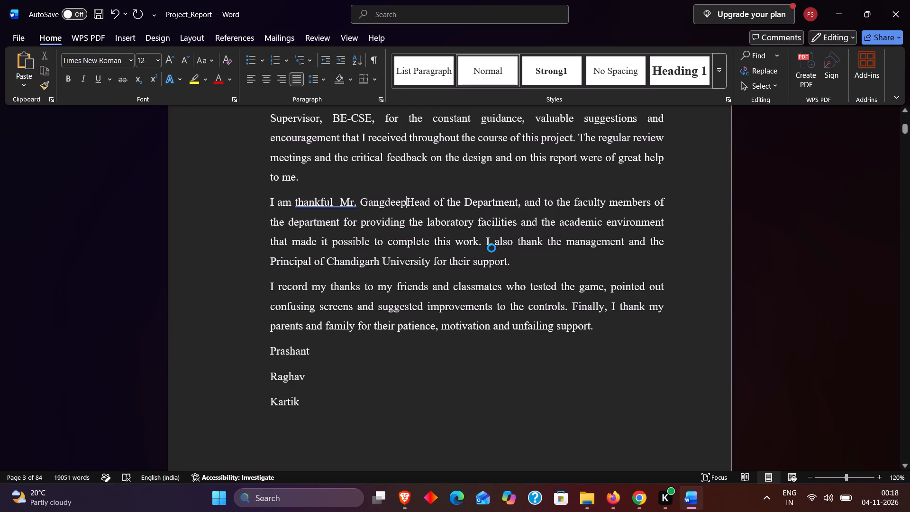
scroll(491, 248, "down", 1)
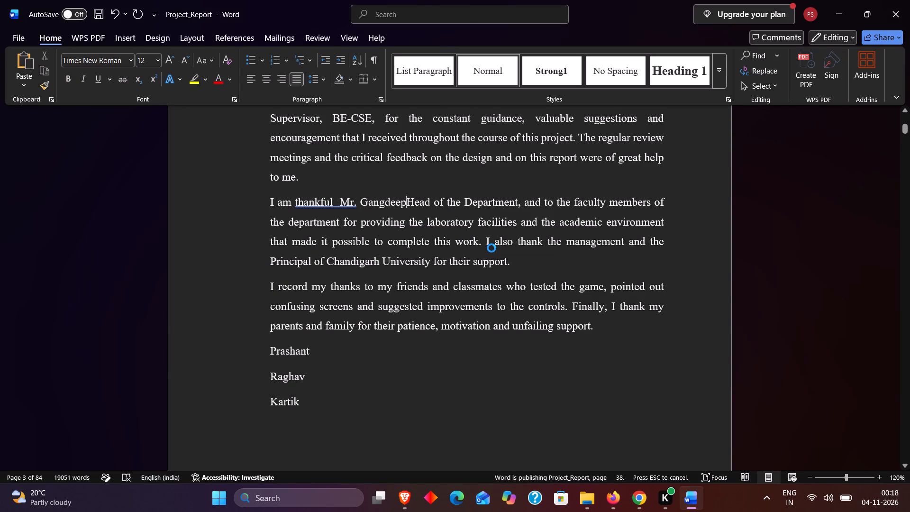
scroll(491, 248, "down", 1)
Examine the exported PDF from the cover through the certificate, acknowledgement, contents and figure and table lists, and close the viewer.
scroll(491, 248, "down", 2)
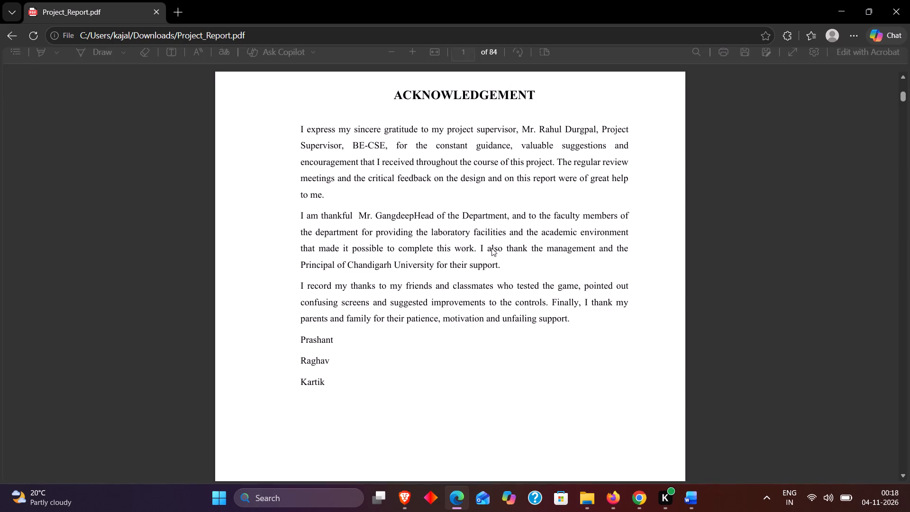
scroll(491, 248, "up", 10)
scroll(491, 248, "up", 12)
scroll(491, 248, "down", 1)
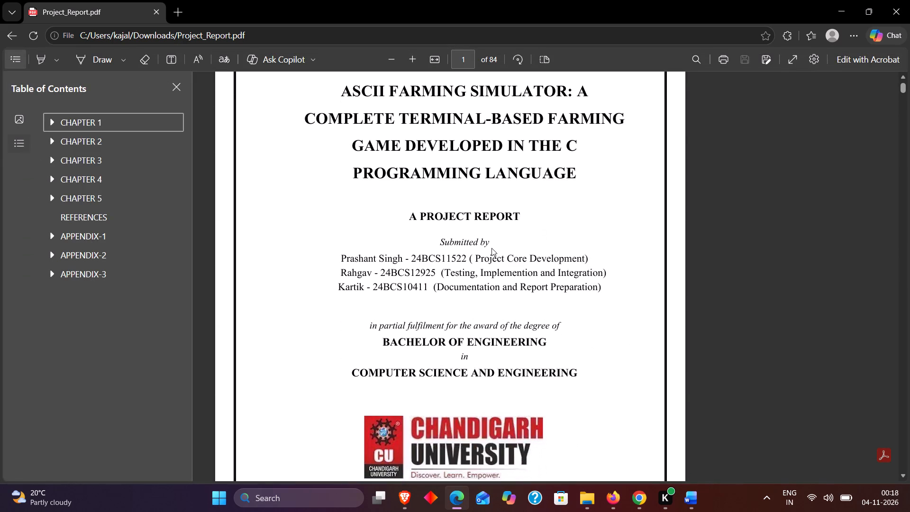
scroll(491, 248, "down", 3)
scroll(491, 248, "up", 1)
scroll(491, 248, "down", 1)
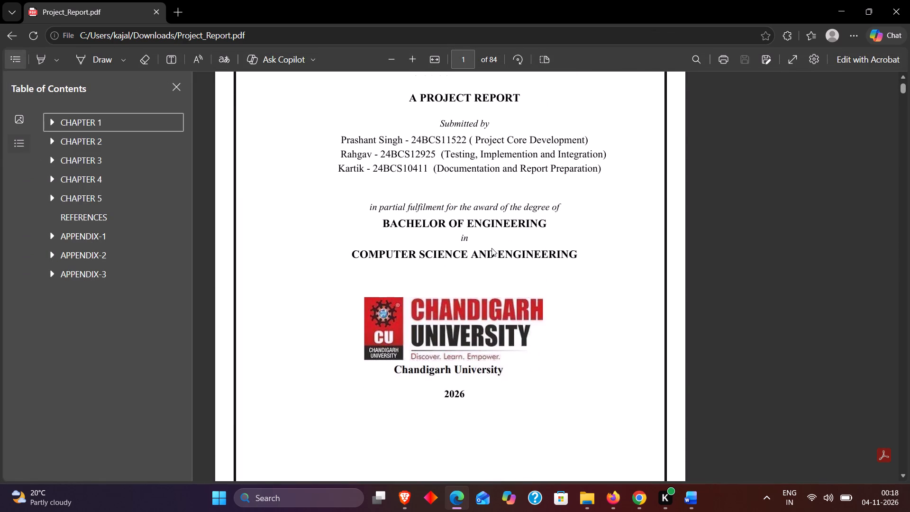
scroll(491, 248, "down", 1)
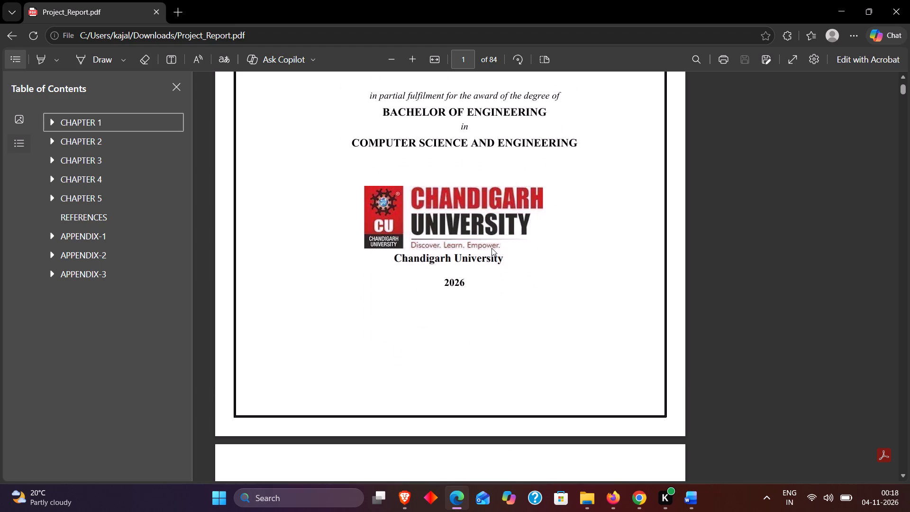
scroll(491, 248, "down", 1)
scroll(491, 248, "up", 1)
scroll(491, 248, "down", 2)
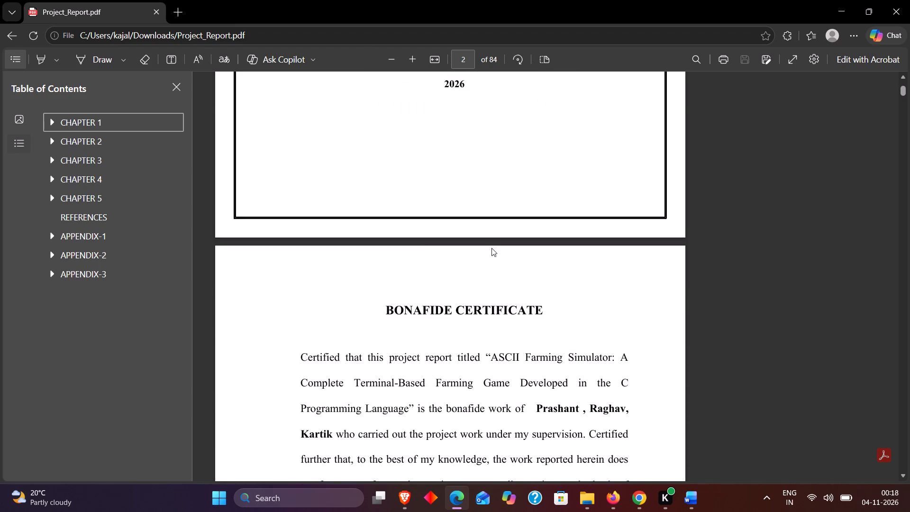
scroll(491, 248, "down", 10)
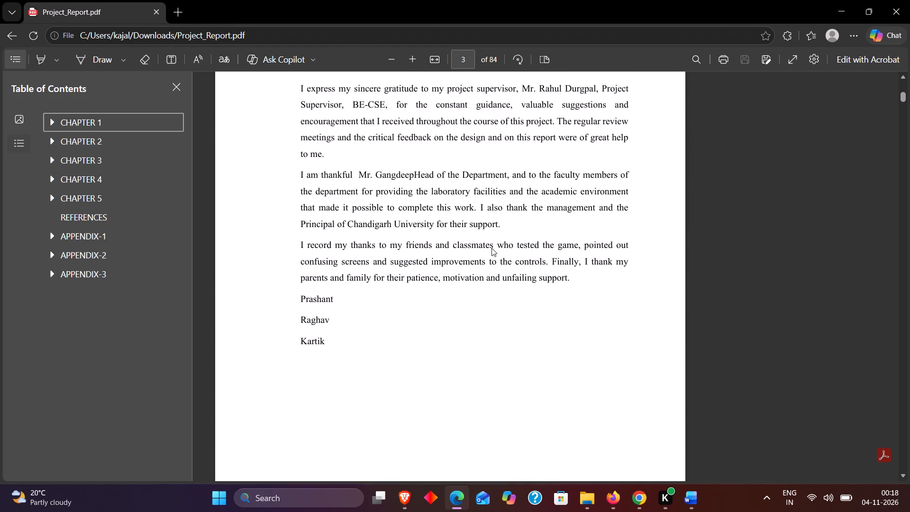
scroll(491, 248, "down", 6)
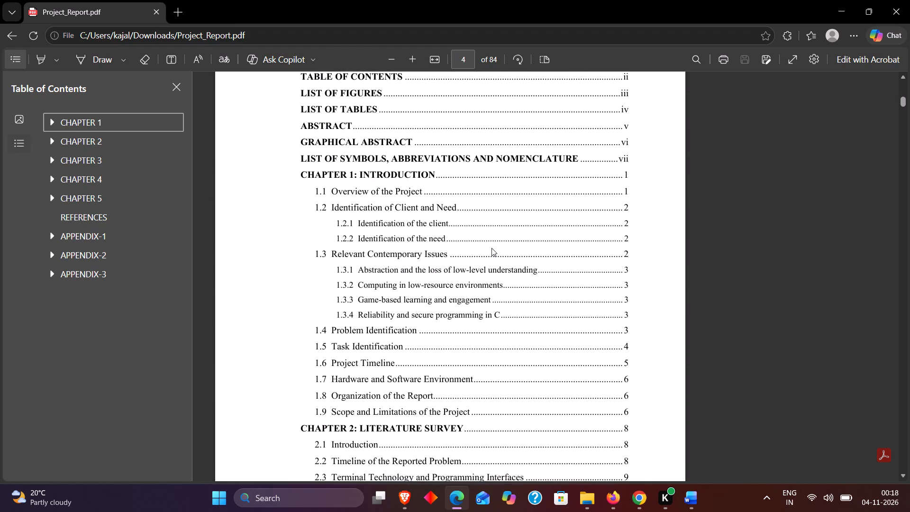
scroll(491, 248, "up", 1)
scroll(491, 248, "down", 20)
scroll(491, 248, "down", 6)
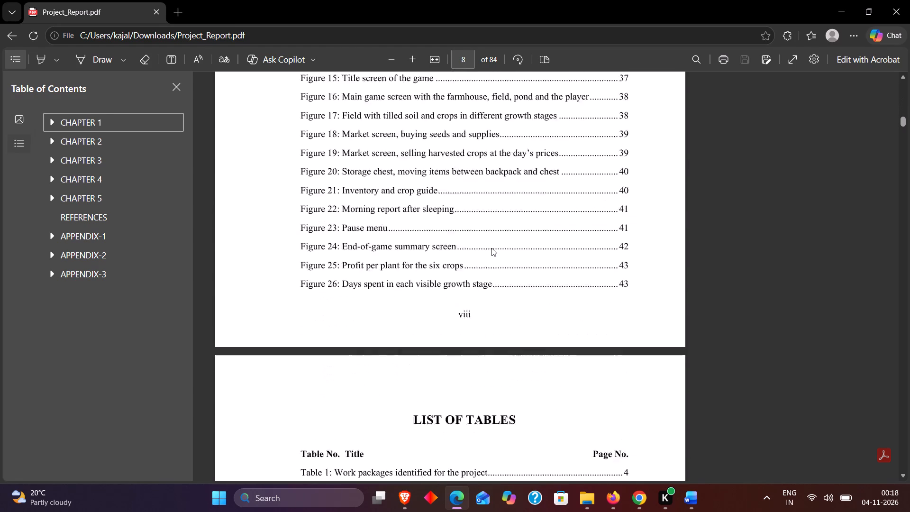
scroll(491, 248, "down", 20)
scroll(491, 248, "down", 7)
scroll(491, 248, "down", 17)
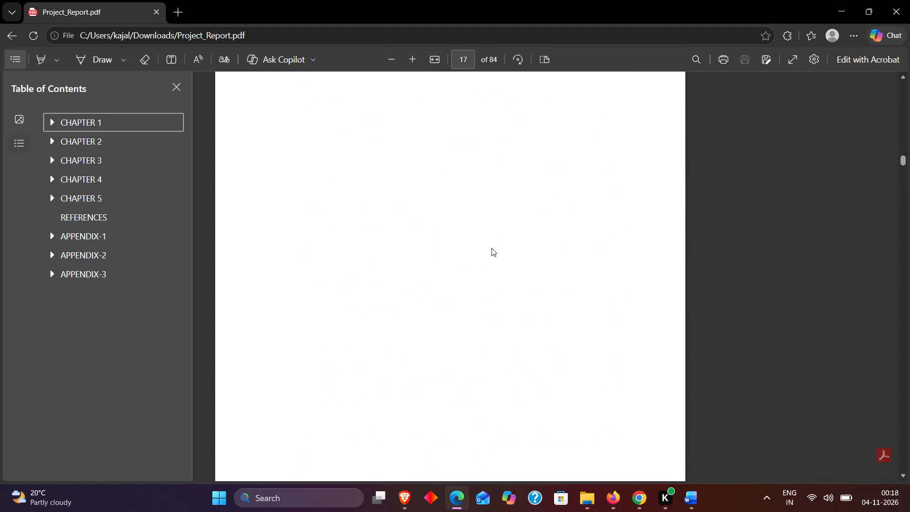
left_click(909, 0)
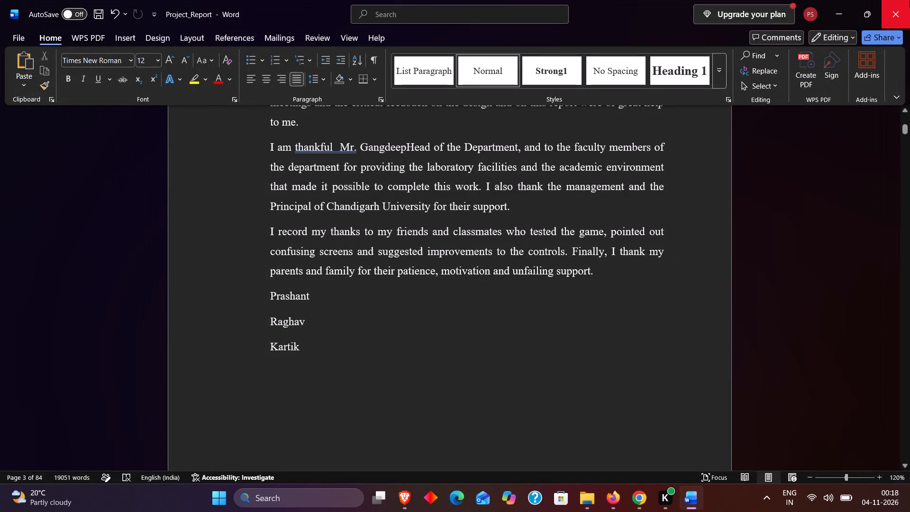
Close the Project_Report document in Word.
left_click(909, 0)
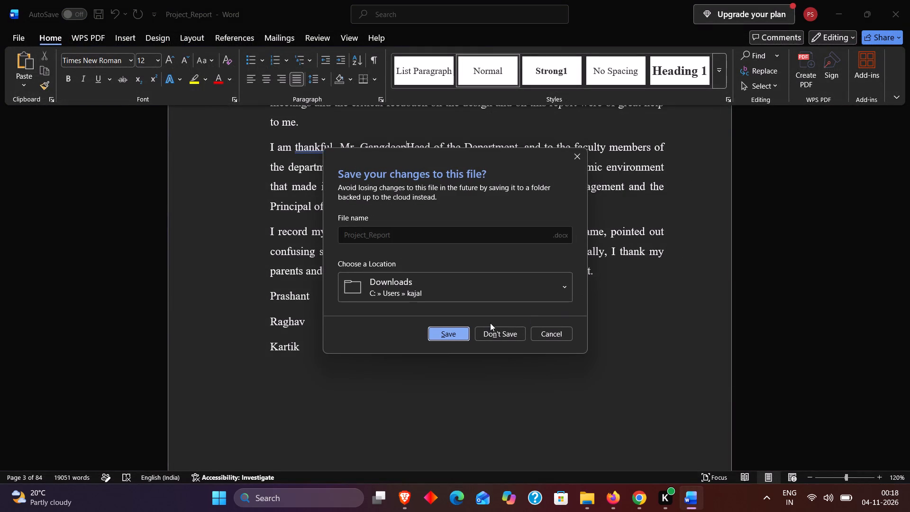